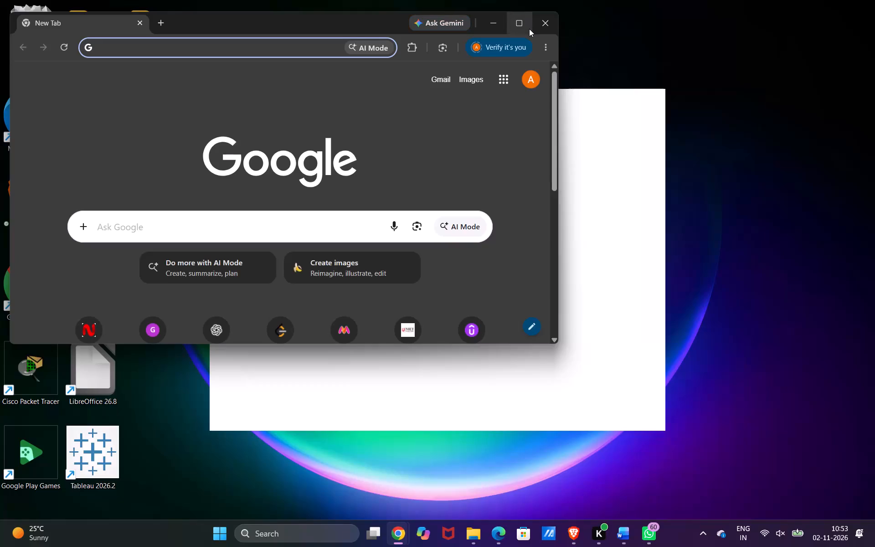
Maximize the browser window and search Google for "sejda pdf".
click(529, 29)
click(518, 25)
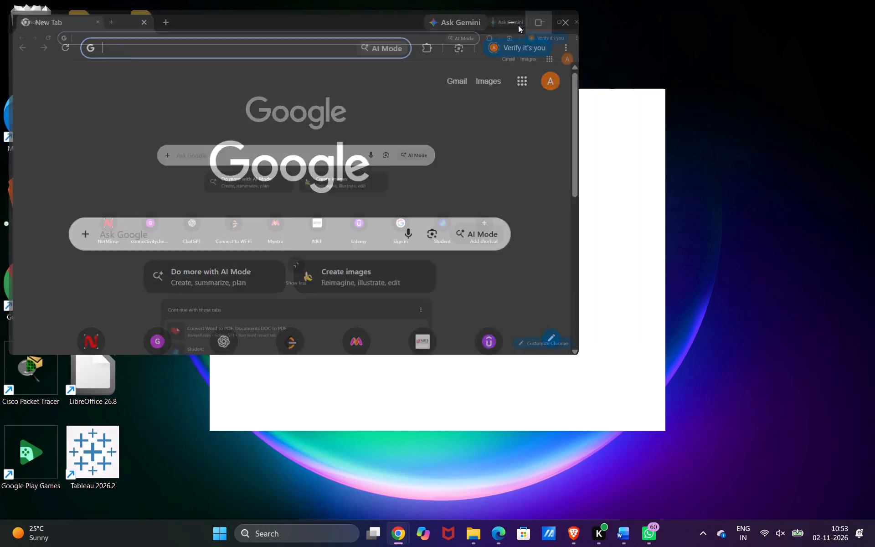
click(402, 210)
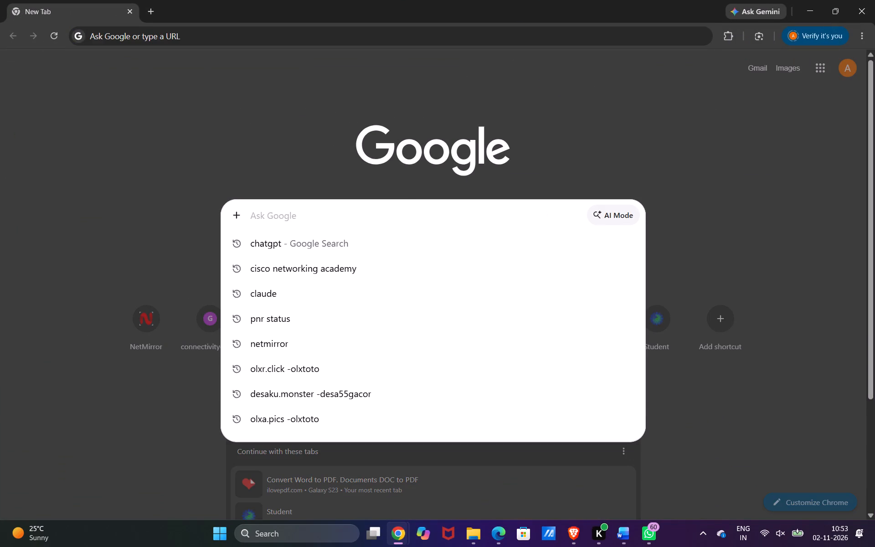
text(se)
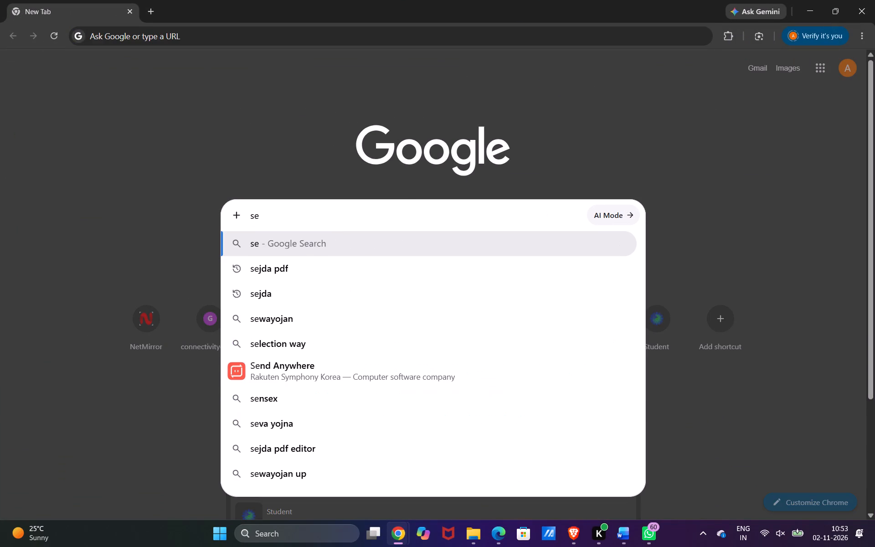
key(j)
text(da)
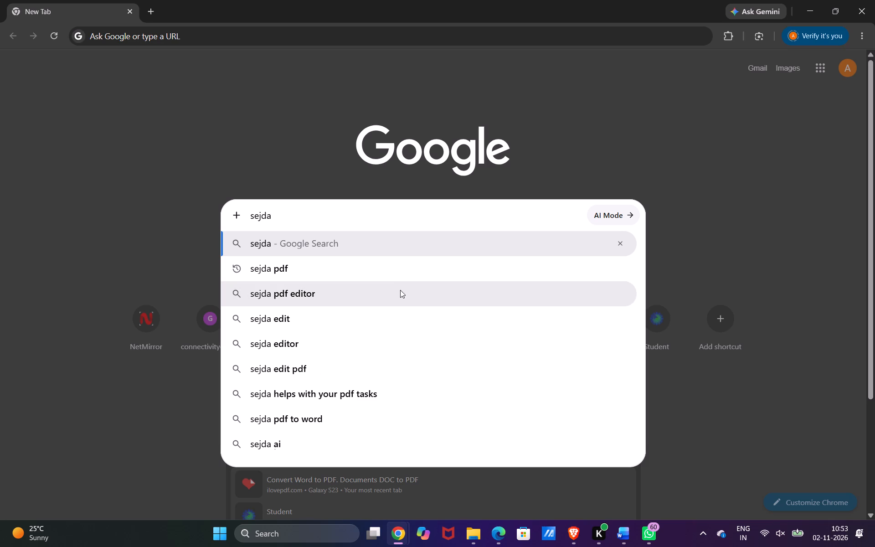
click(395, 263)
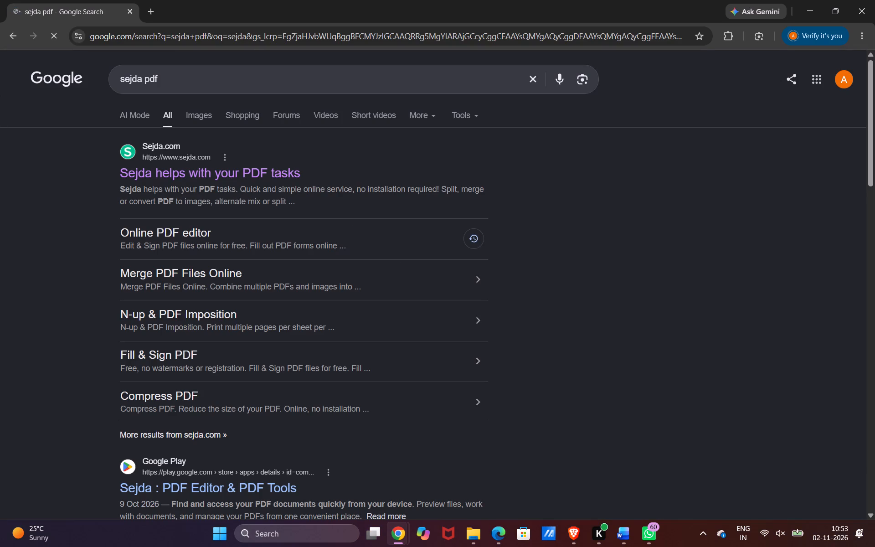
Open the Sejda website from the search results and go to its free online PDF editor.
click(249, 166)
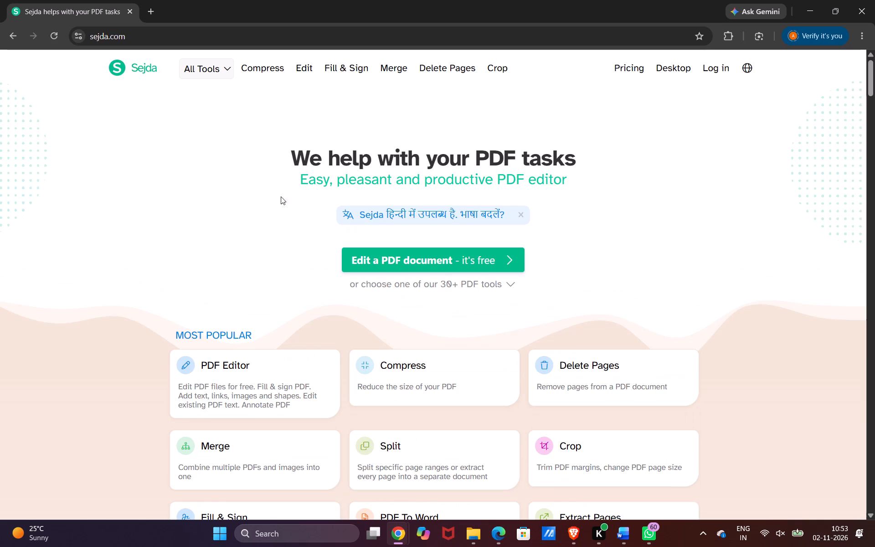
click(396, 250)
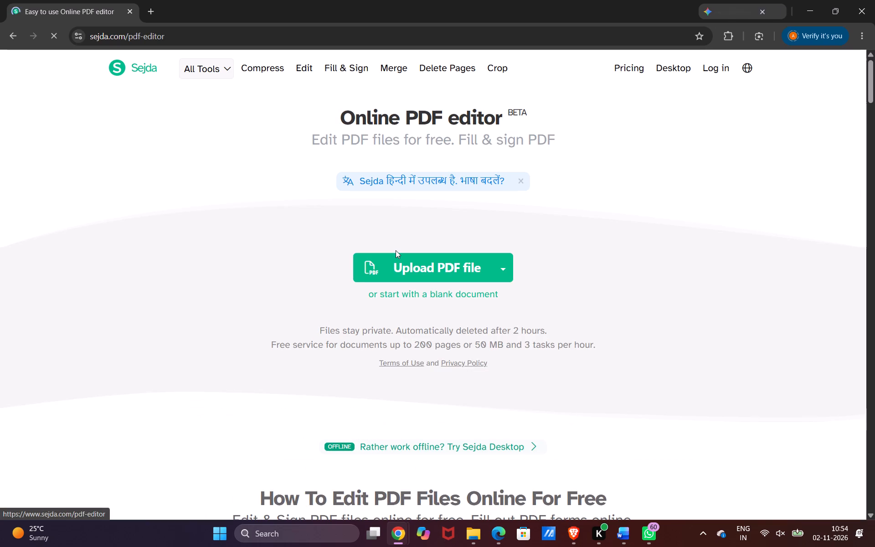
Start uploading a PDF file to the editor and browse the recent files in the Home location for it.
click(407, 273)
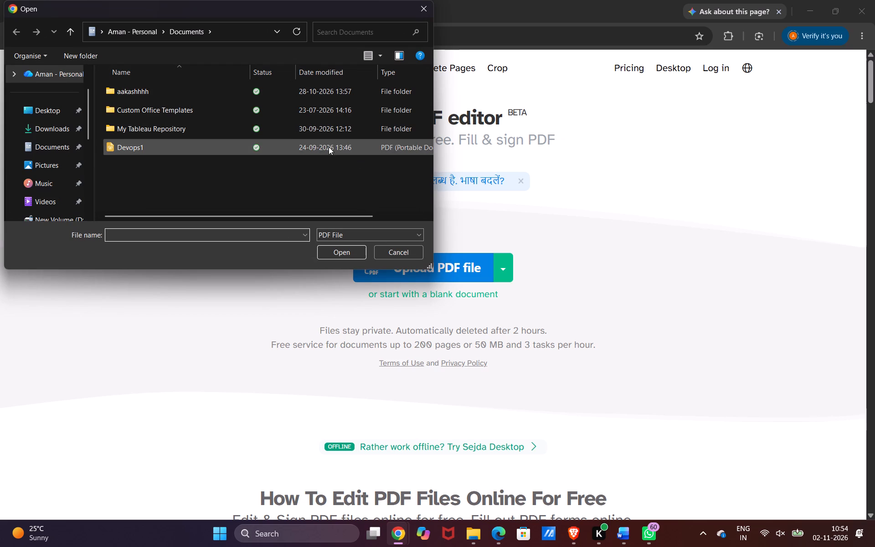
scroll(65, 102, up, 2)
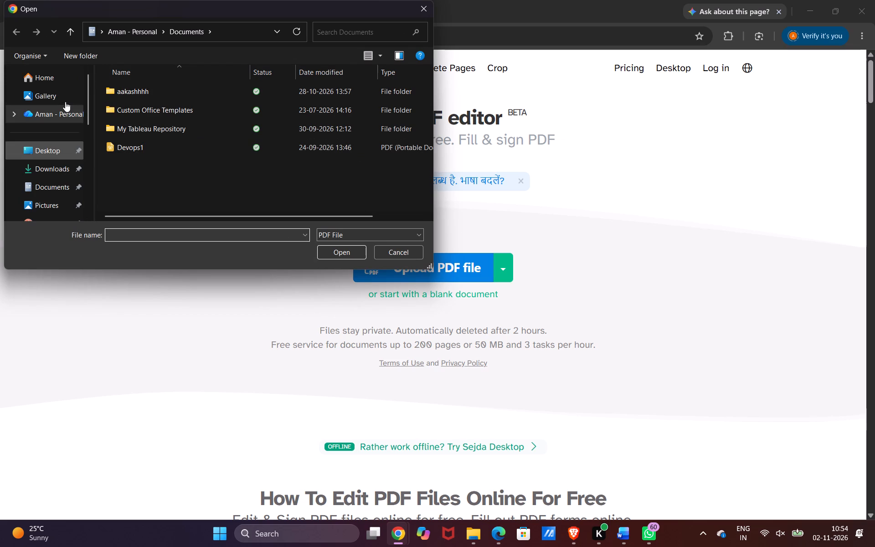
click(61, 77)
scroll(170, 139, down, 1)
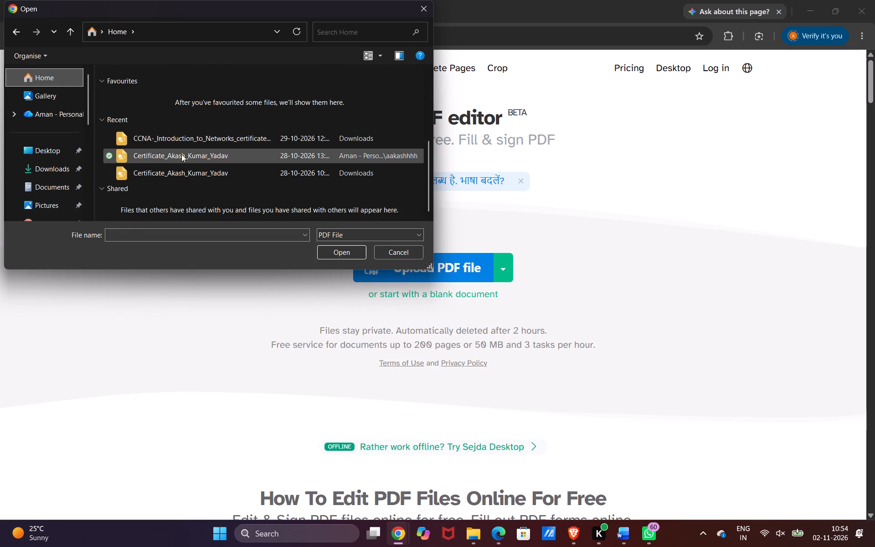
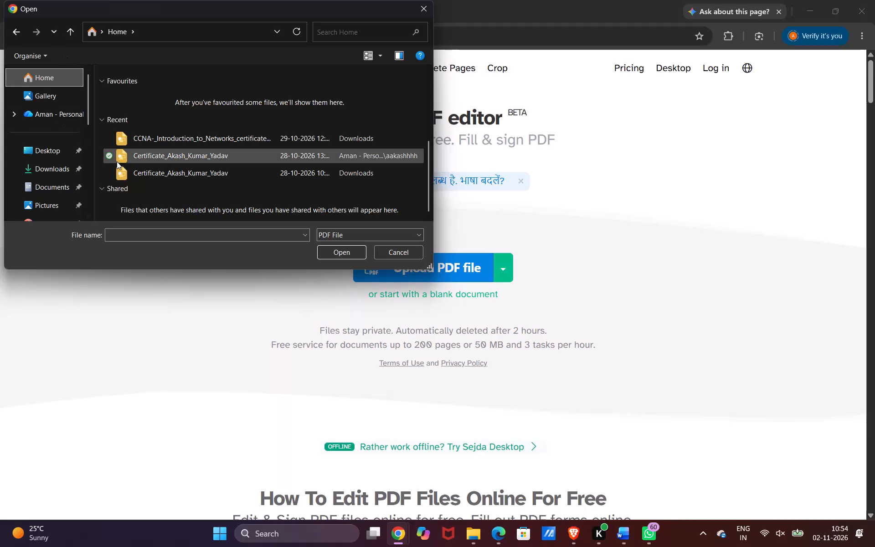
Choose the ML internship report PDF from the recent files and upload it to the editor.
scroll(121, 160, down, 1)
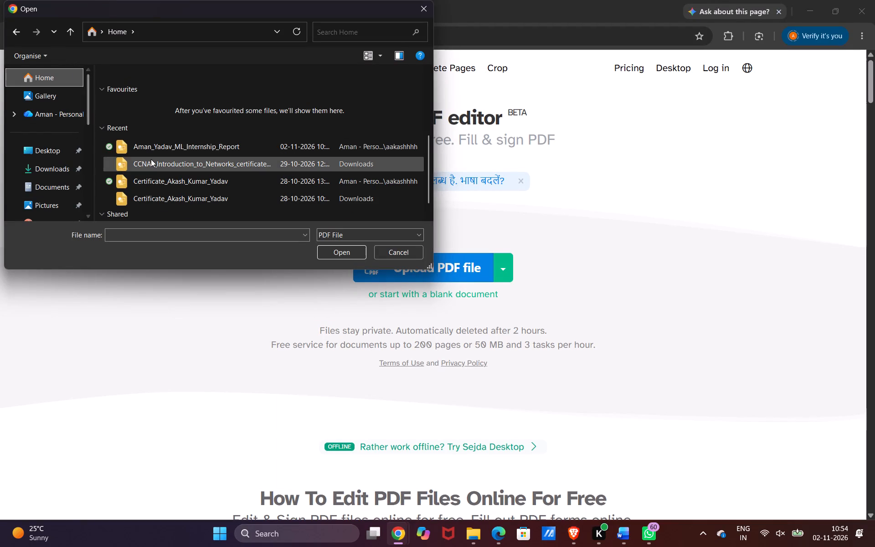
click(163, 142)
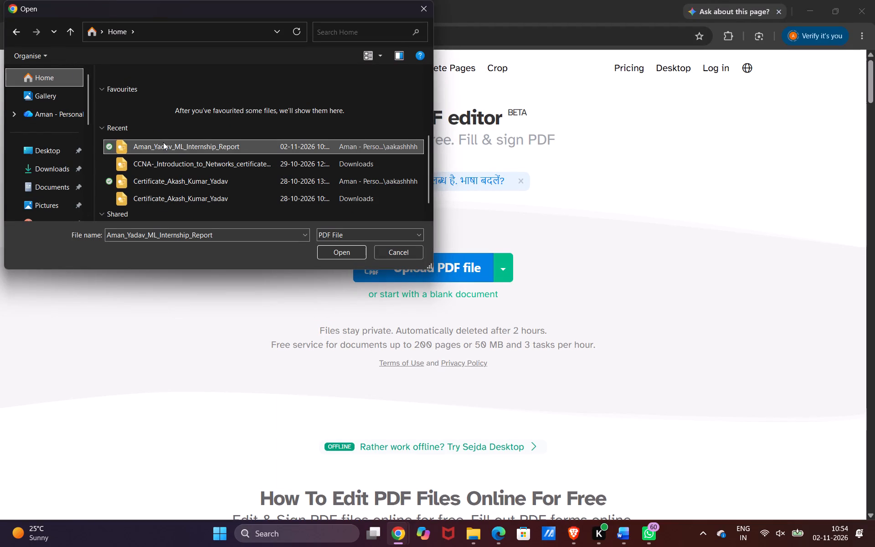
click(183, 150)
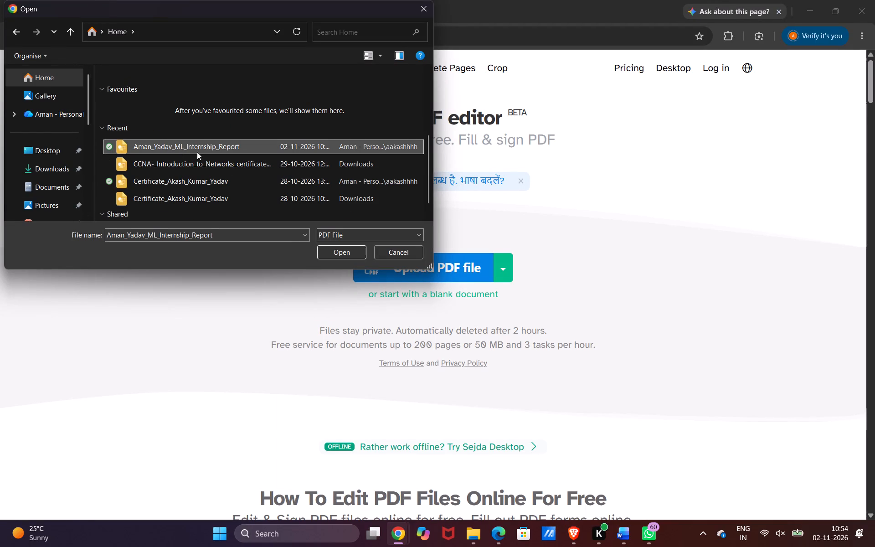
click(332, 253)
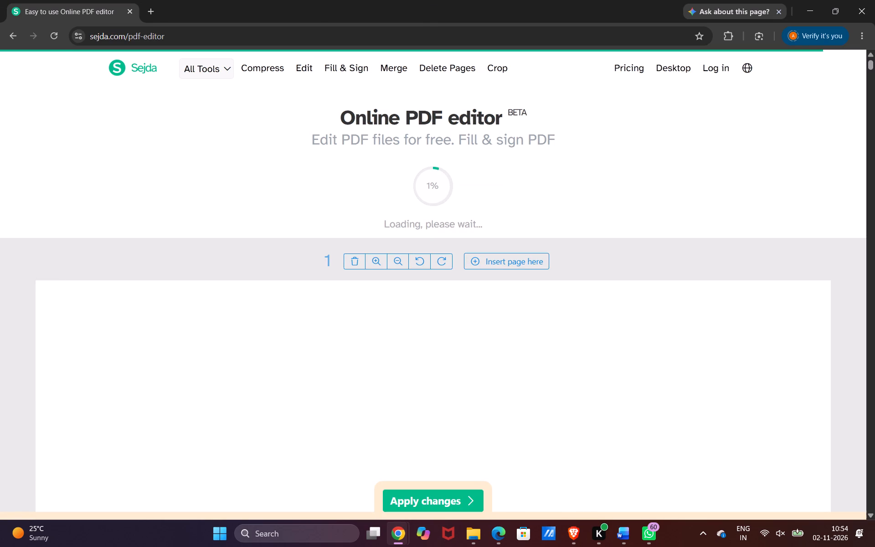
Change the college supervisor's job title on the report's cover page to "Associate Professor", keeping the department text.
scroll(479, 346, down, 1)
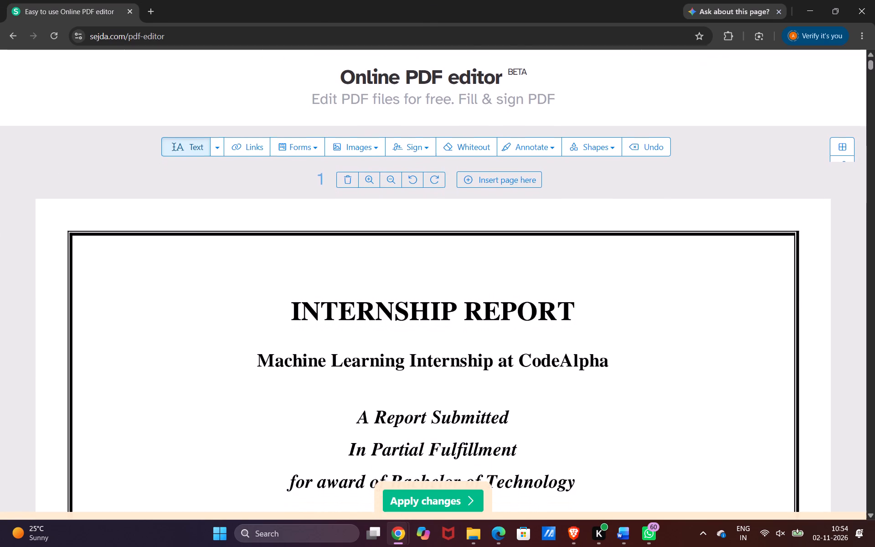
scroll(479, 346, down, 5)
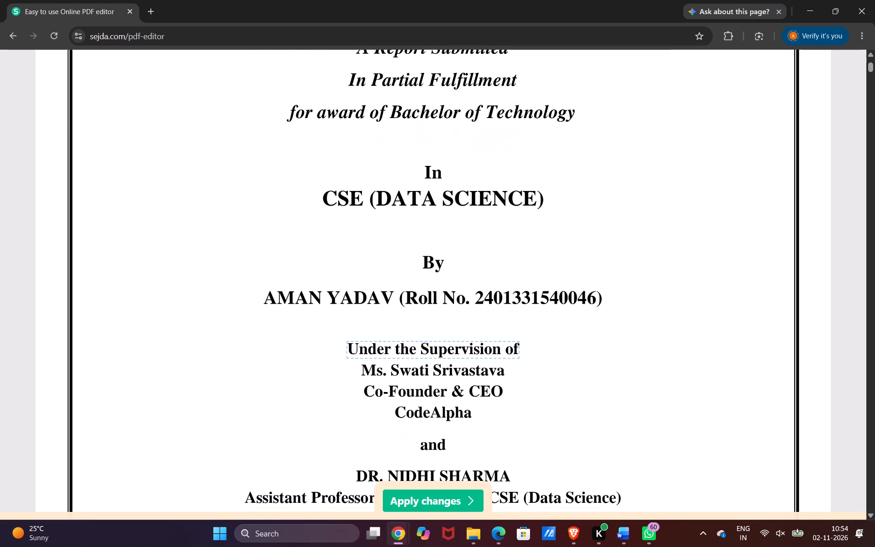
scroll(479, 346, down, 3)
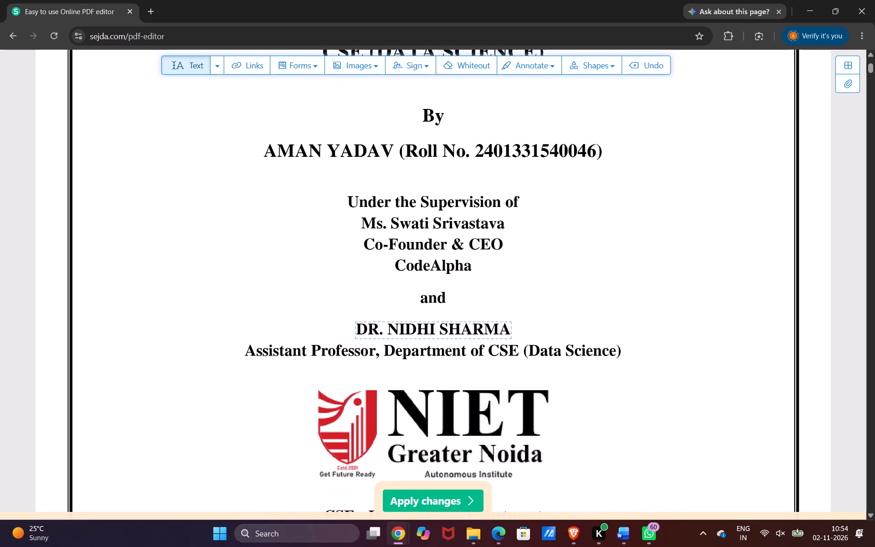
scroll(479, 346, down, 1)
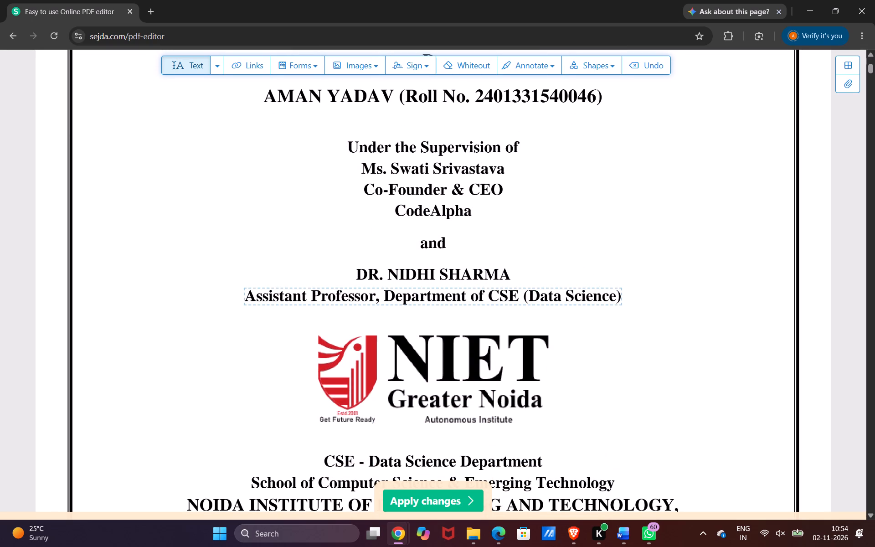
click(309, 295)
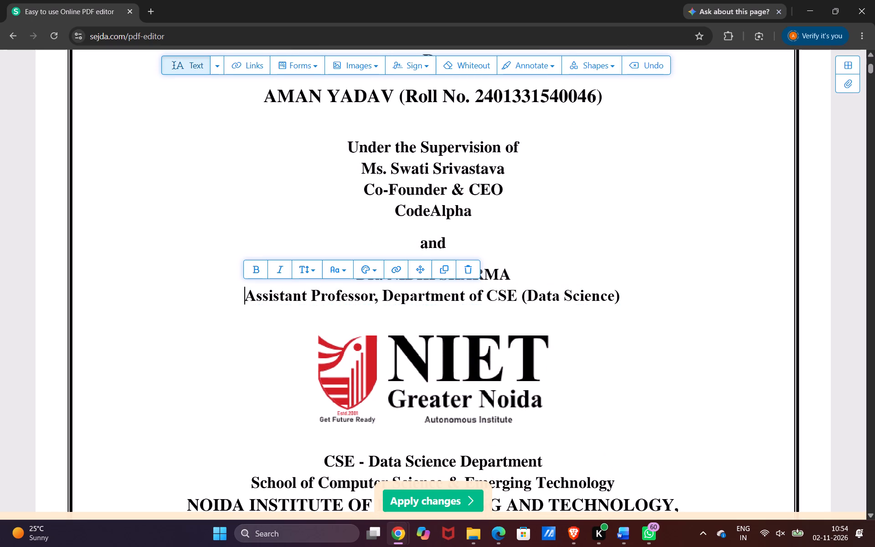
key(Right)
key(Right)
key(Right)
key(Right)
key(Right)
key(Right)
key(Right)
key(Right)
key(Right)
key(BackSpace)
key(BackSpace)
key(BackSpace)
key(BackSpace)
key(BackSpace)
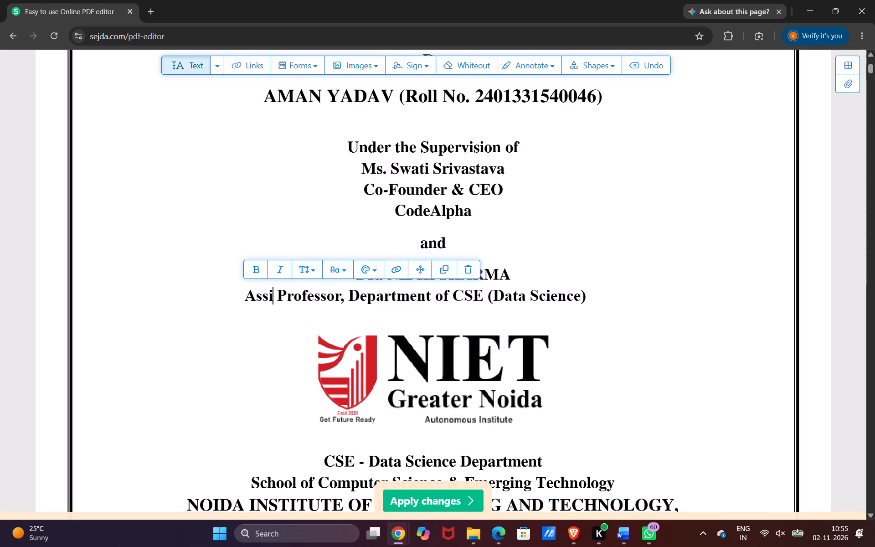
key(BackSpace)
text(oci)
text(ate)
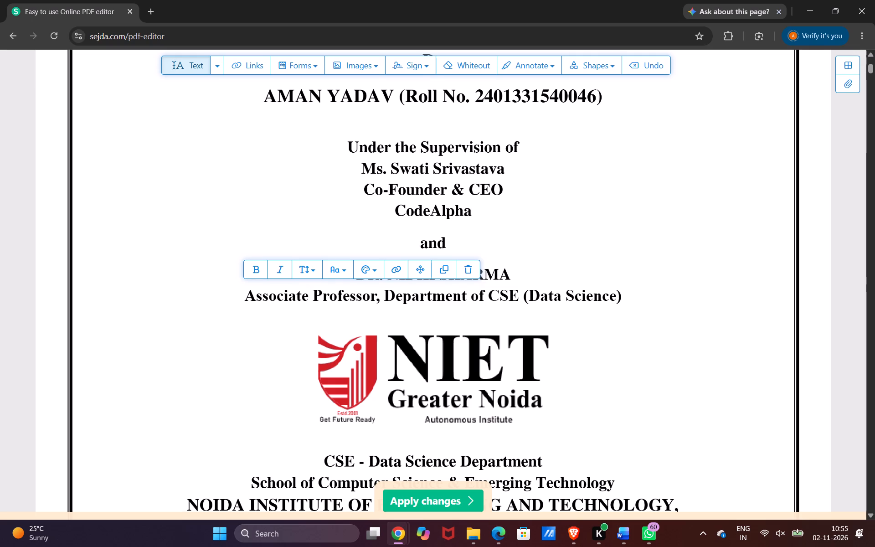
Change the honorific before the college supervisor's name on the cover page to "Dr." with a lowercase r.
scroll(488, 330, down, 2)
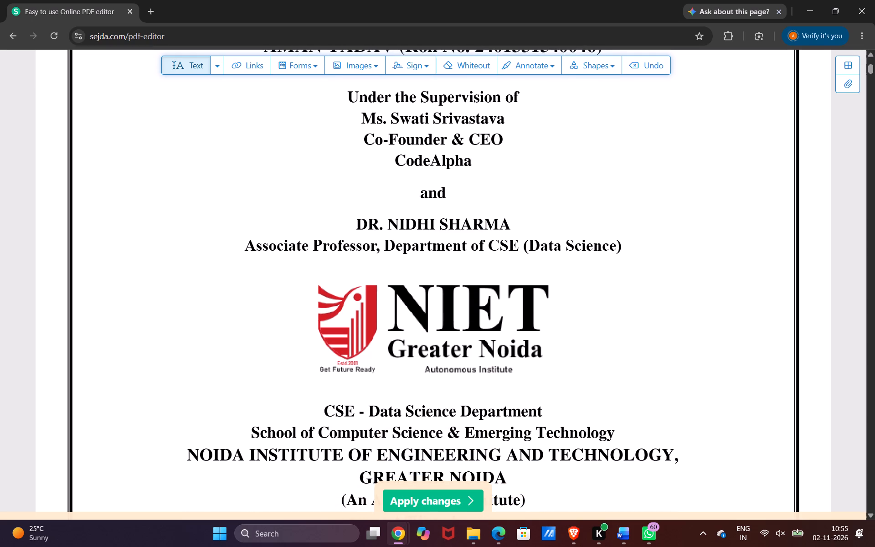
scroll(488, 330, down, 2)
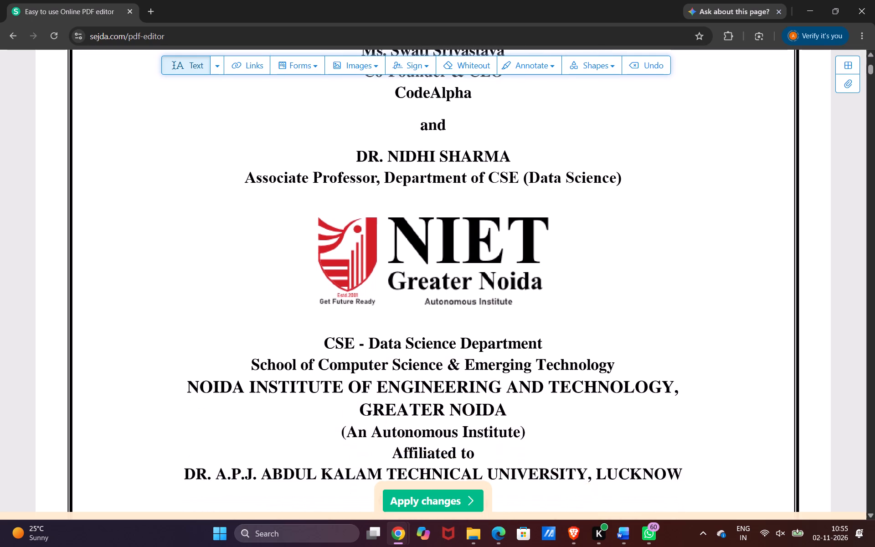
scroll(488, 330, down, 3)
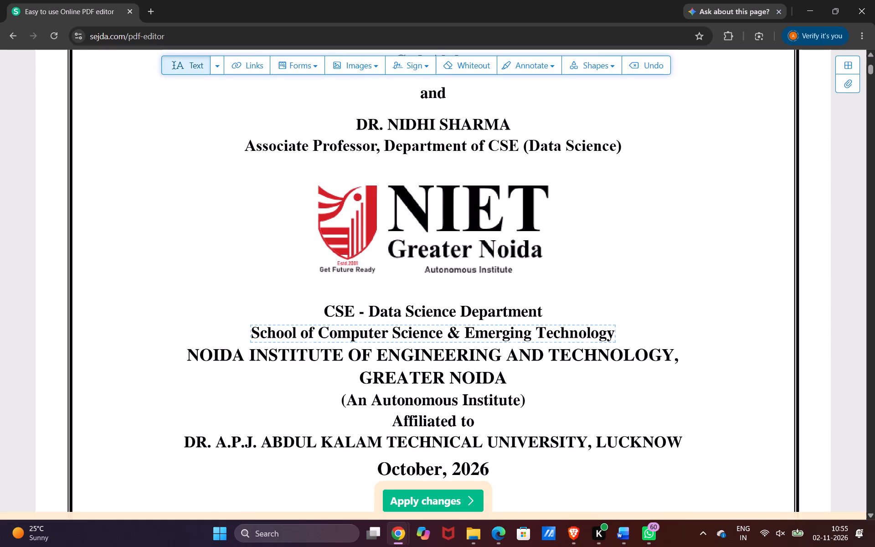
click(378, 124)
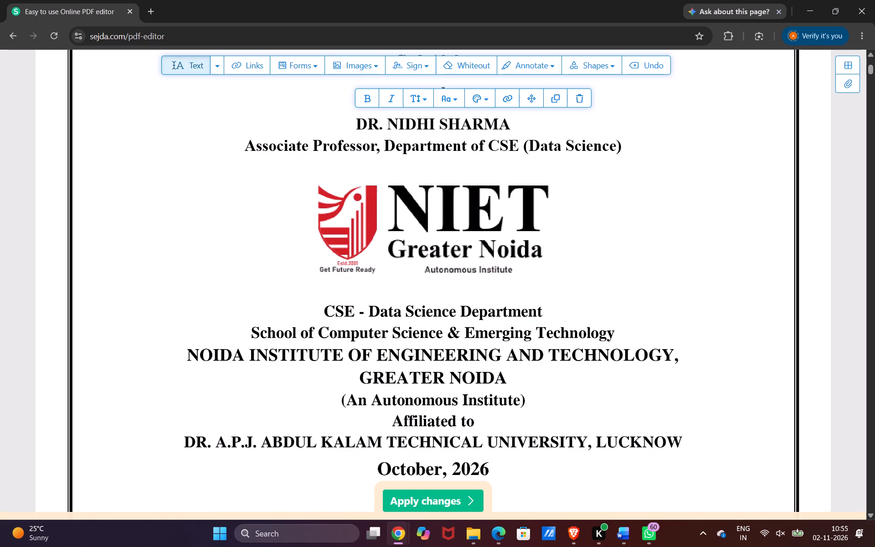
scroll(568, 280, down, 1)
scroll(568, 280, up, 1)
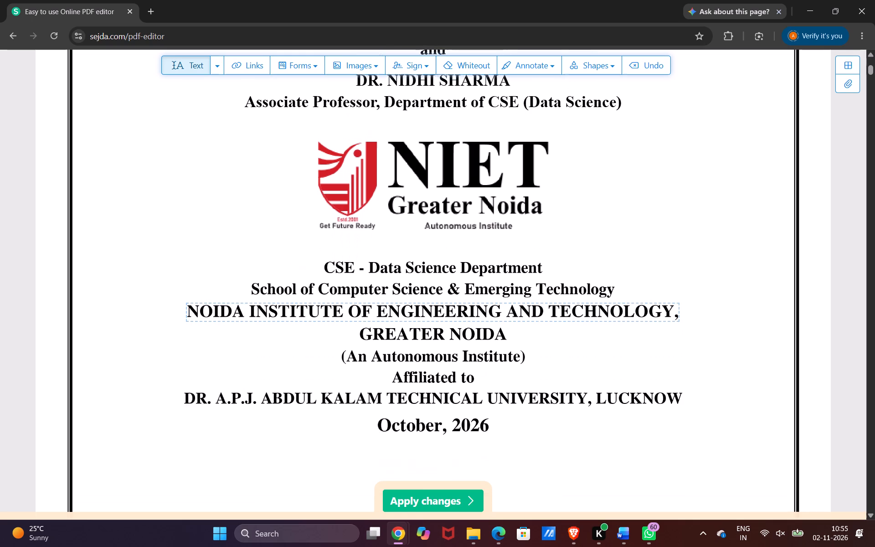
scroll(568, 280, up, 1)
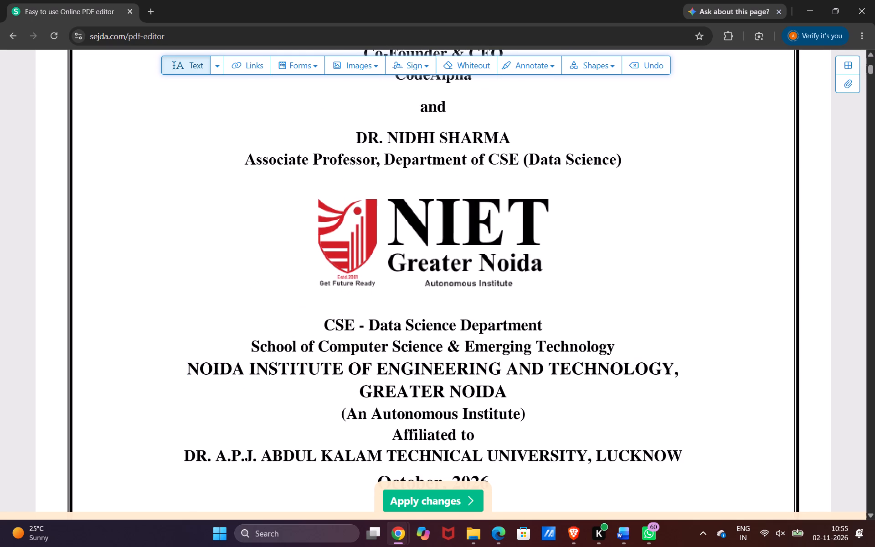
click(377, 135)
key(BackSpace)
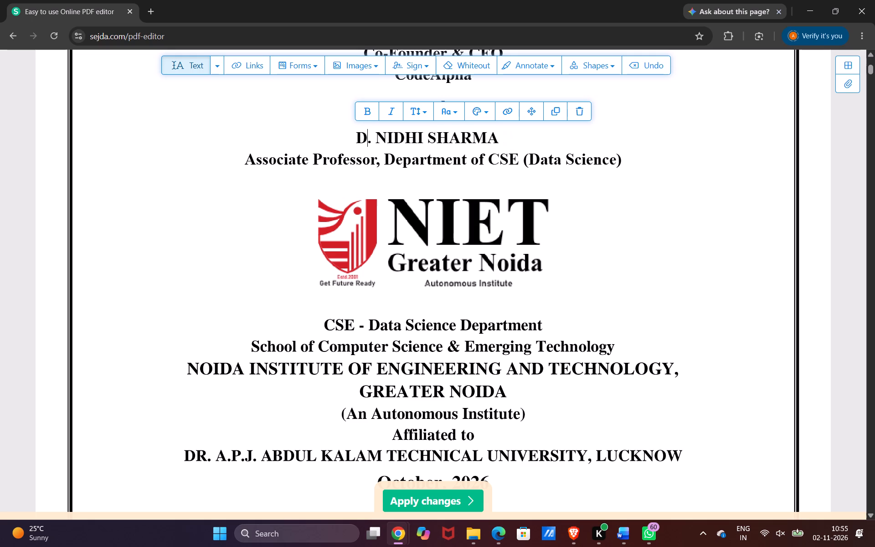
key(r)
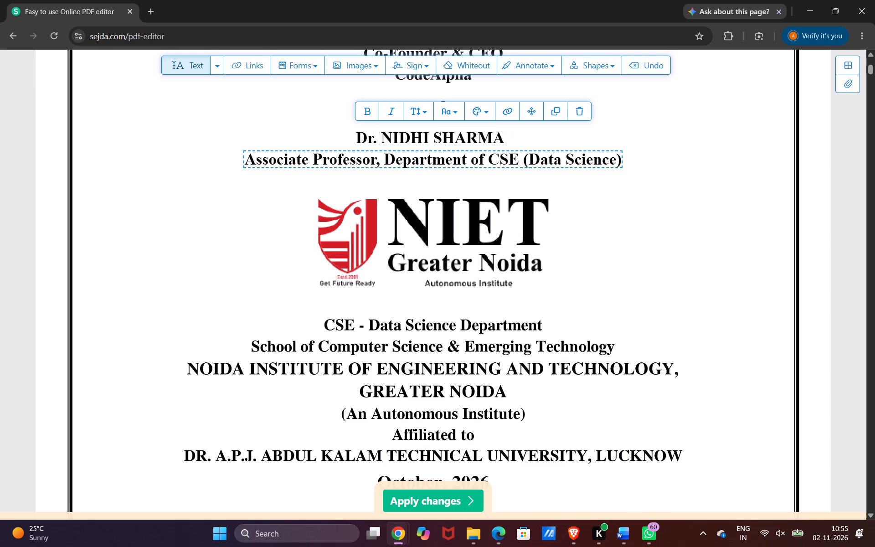
Review the edited supervisor lines and the institute details on the cover page.
scroll(470, 225, up, 1)
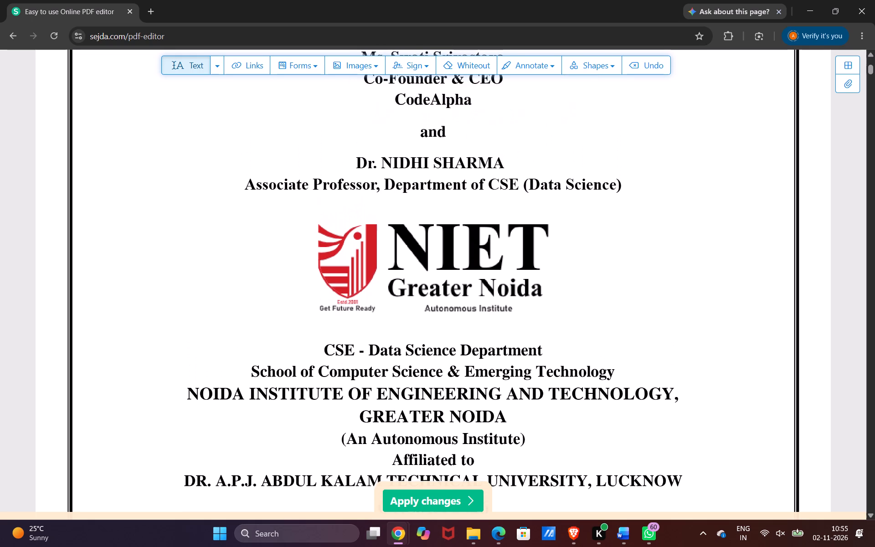
scroll(470, 225, down, 1)
scroll(470, 225, up, 1)
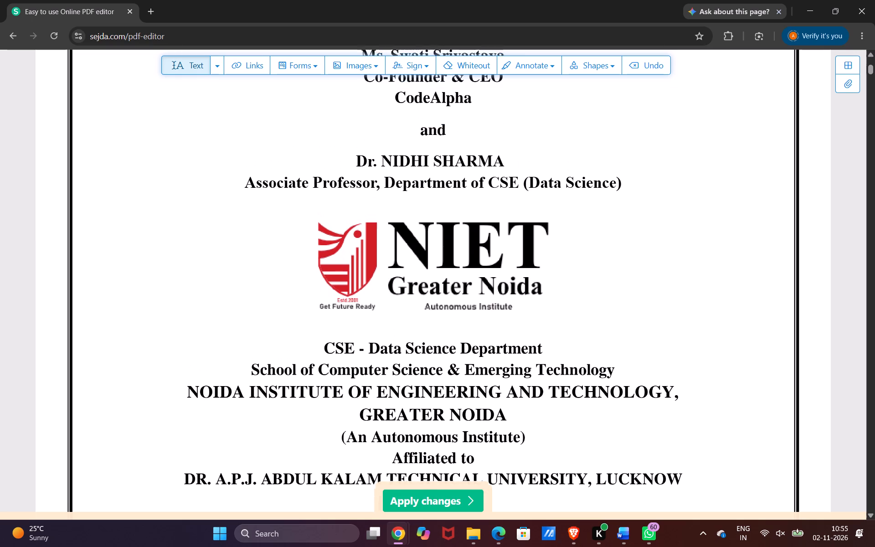
scroll(470, 225, up, 1)
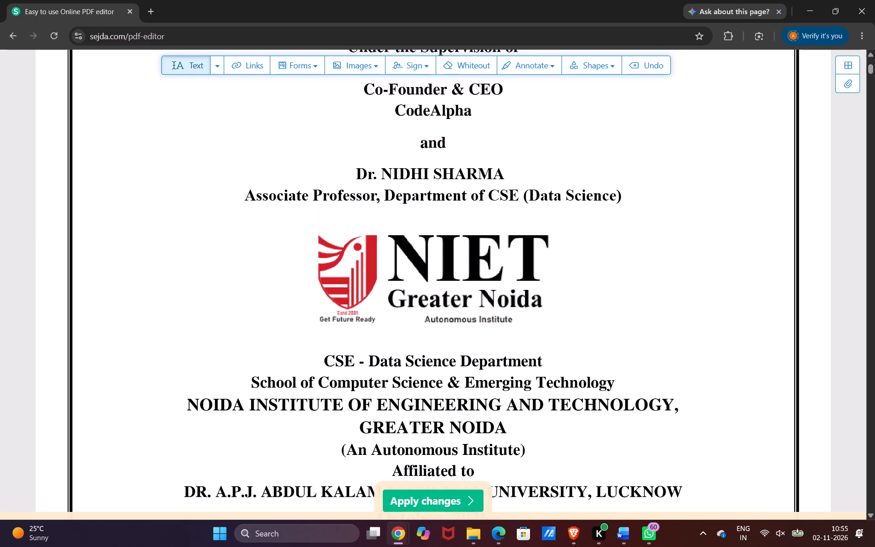
scroll(470, 225, up, 1)
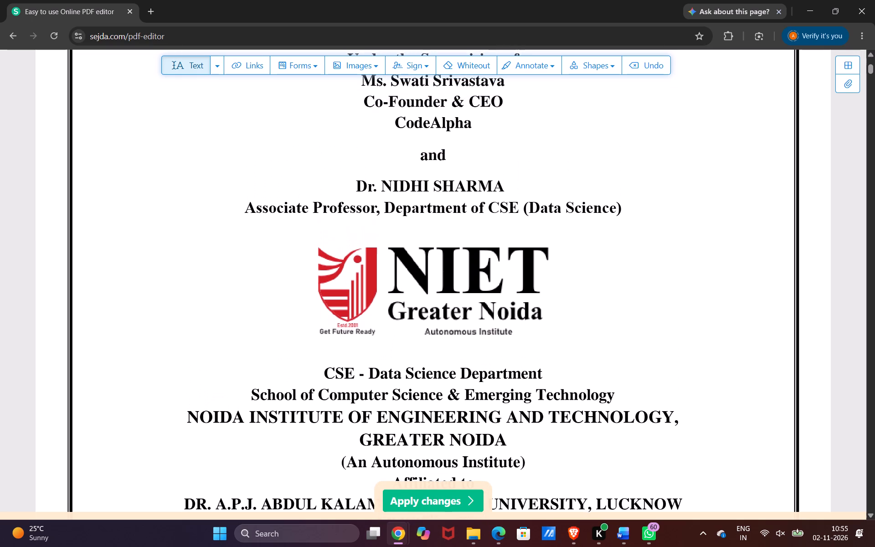
scroll(470, 225, up, 1)
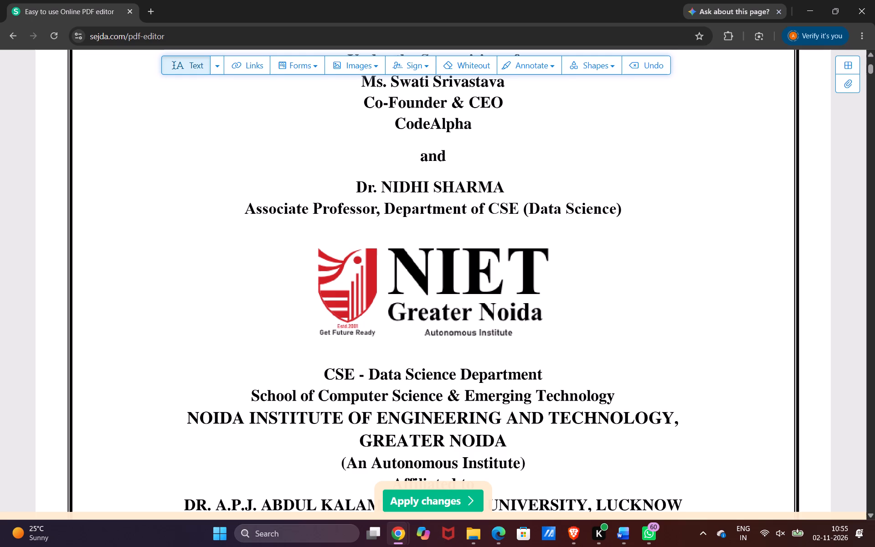
scroll(470, 225, up, 1)
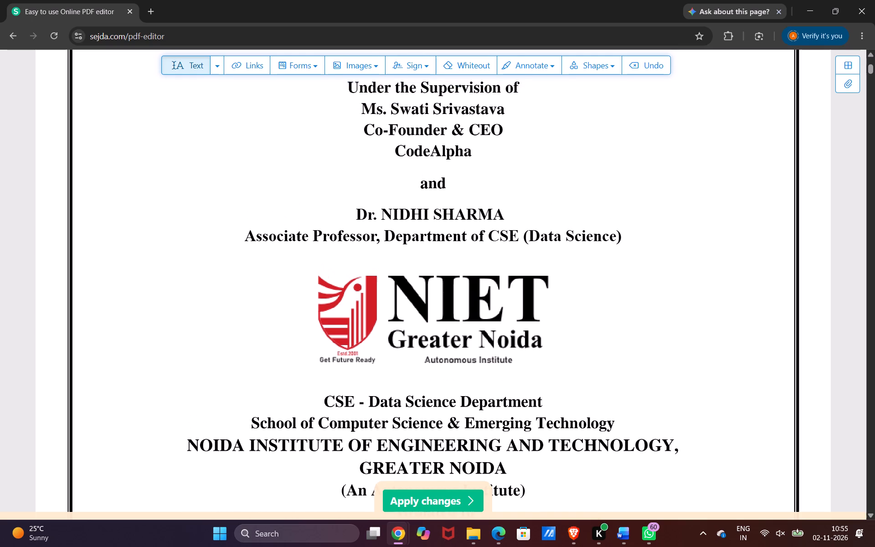
scroll(470, 225, down, 3)
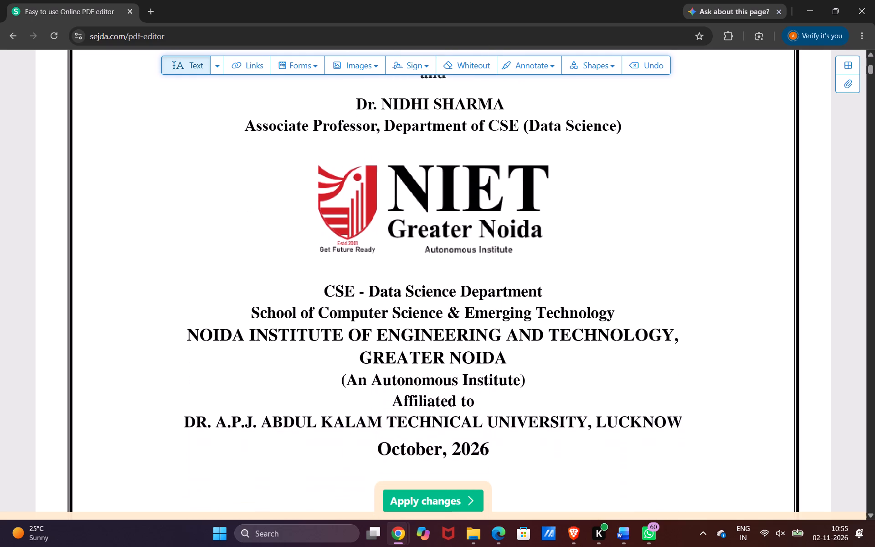
Examine the Declaration page, including its statement, candidate details and signature area.
scroll(470, 225, down, 5)
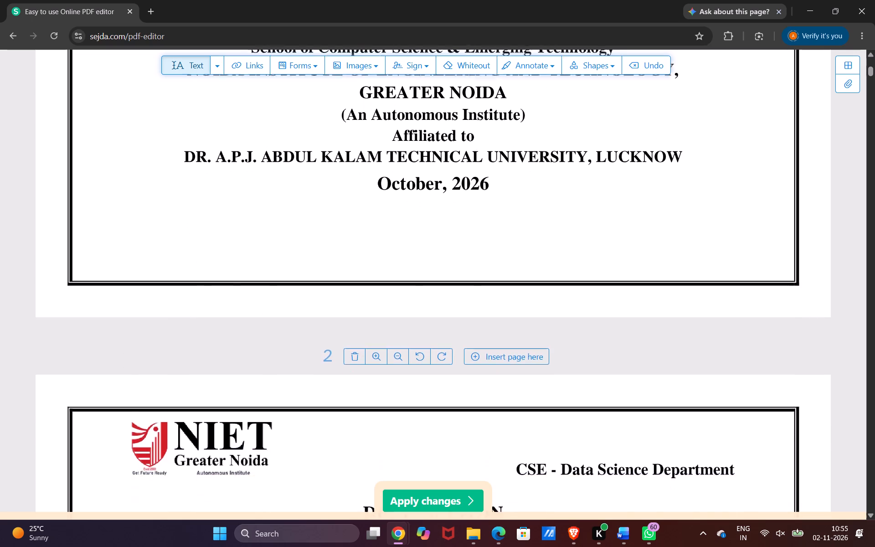
scroll(470, 225, down, 4)
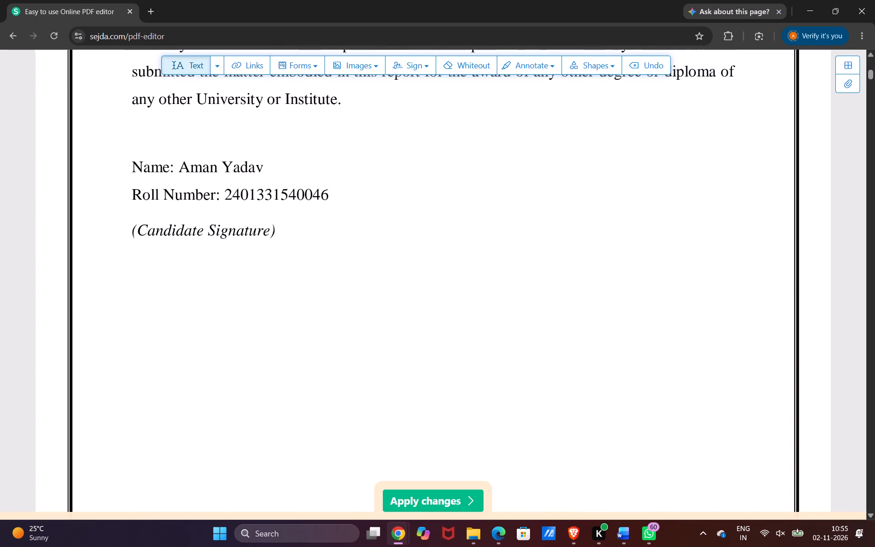
scroll(470, 225, down, 2)
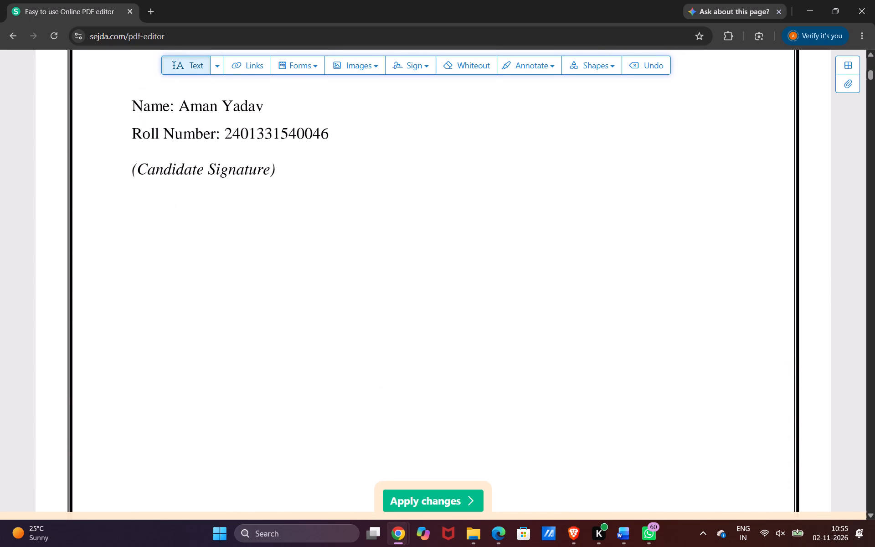
scroll(470, 225, down, 1)
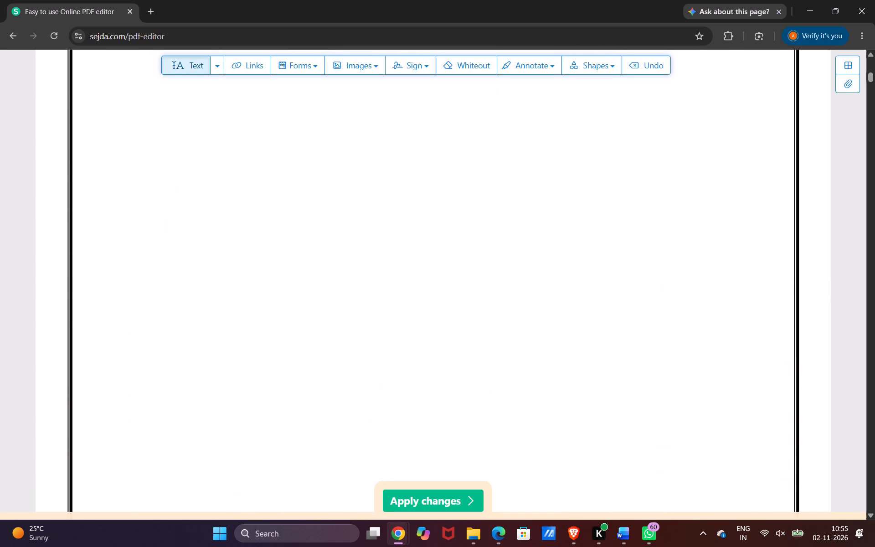
scroll(470, 225, up, 8)
scroll(470, 225, down, 1)
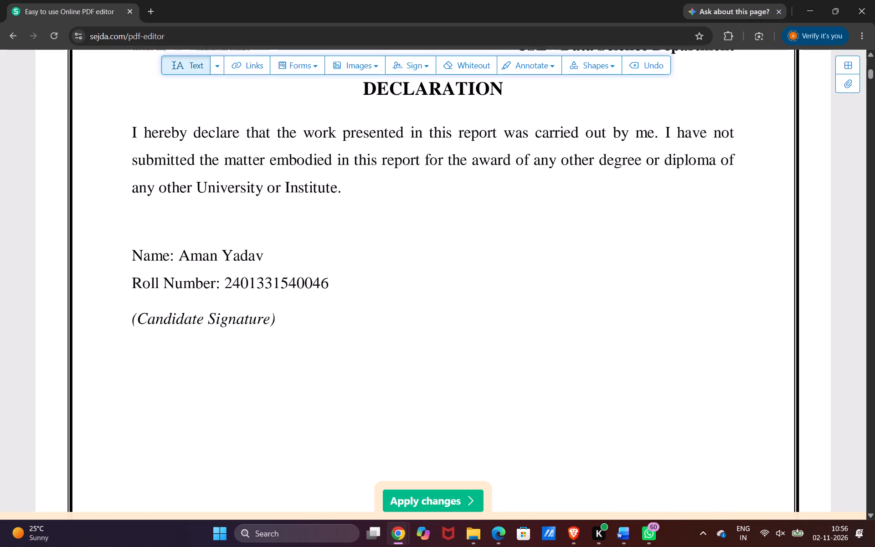
scroll(470, 225, down, 1)
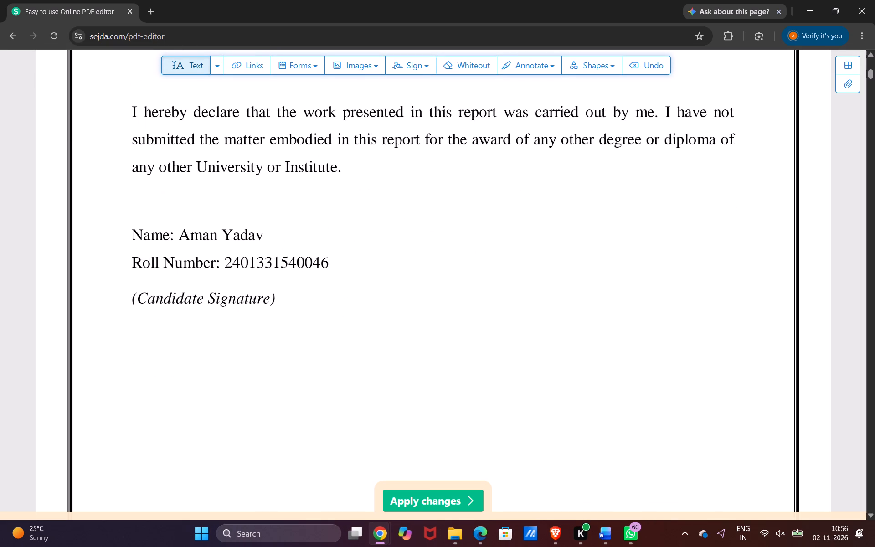
Look over the pages following the Declaration and recheck the supervisor lines on the cover page.
scroll(470, 225, down, 2)
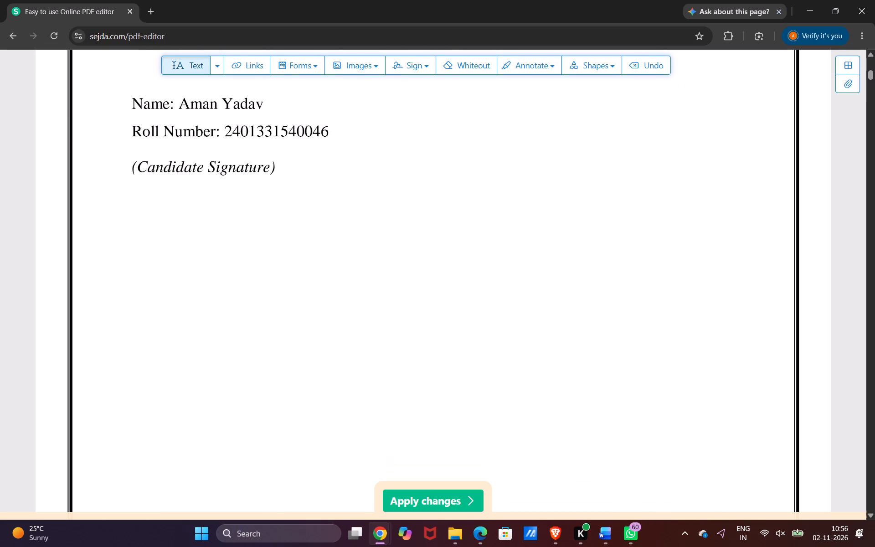
scroll(470, 225, down, 9)
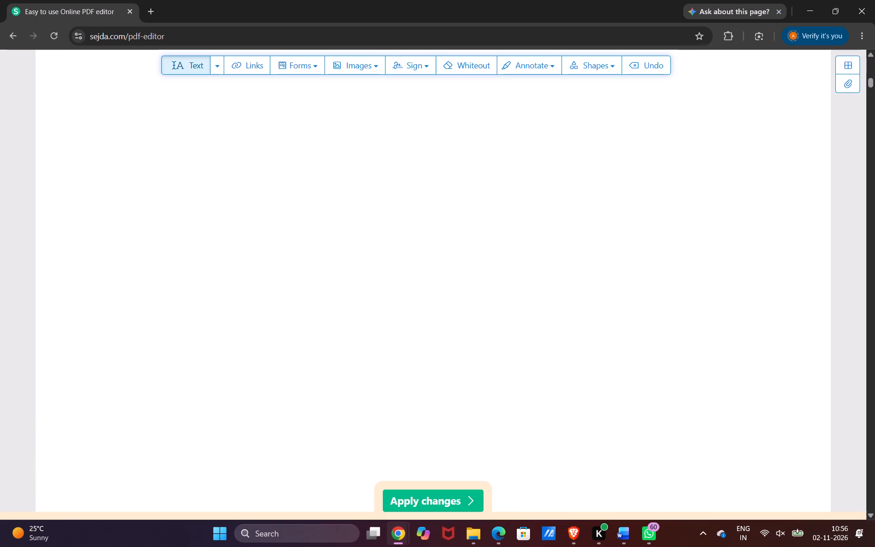
scroll(470, 225, up, 6)
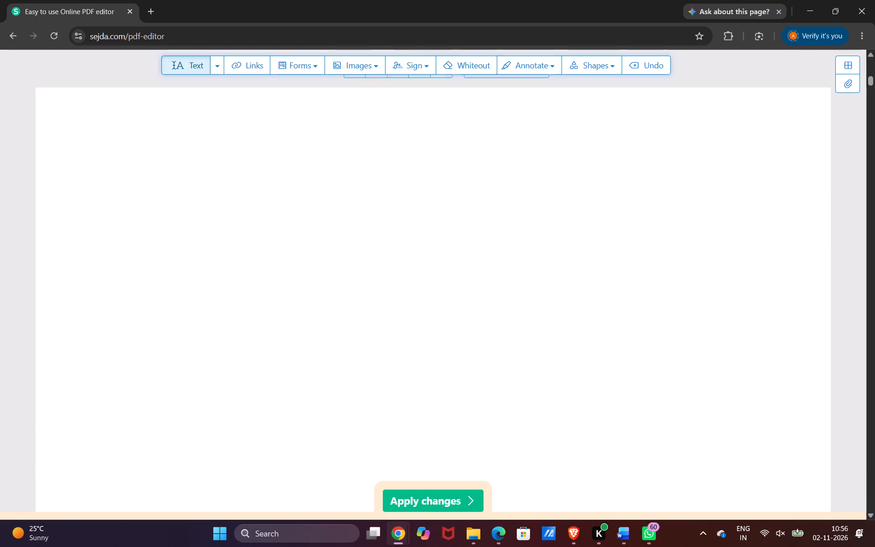
scroll(470, 225, up, 2)
scroll(470, 225, down, 9)
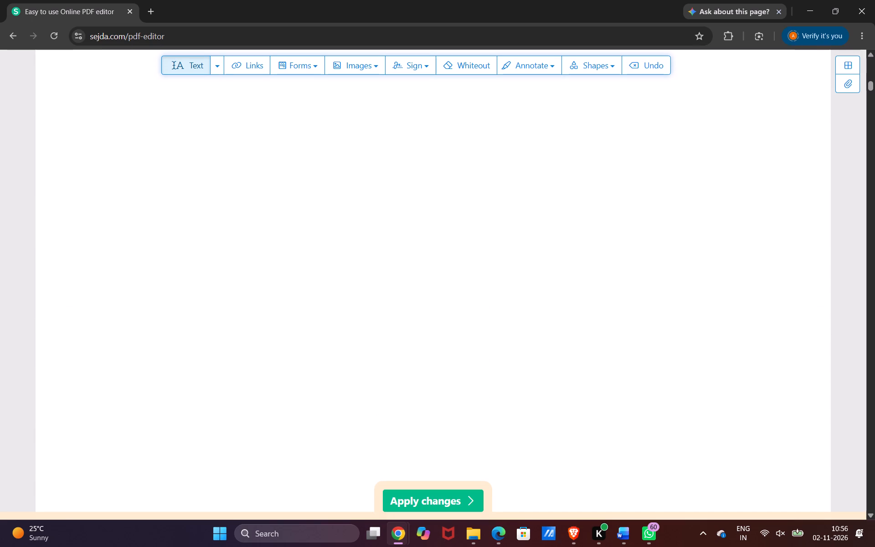
scroll(470, 225, down, 5)
scroll(470, 225, up, 15)
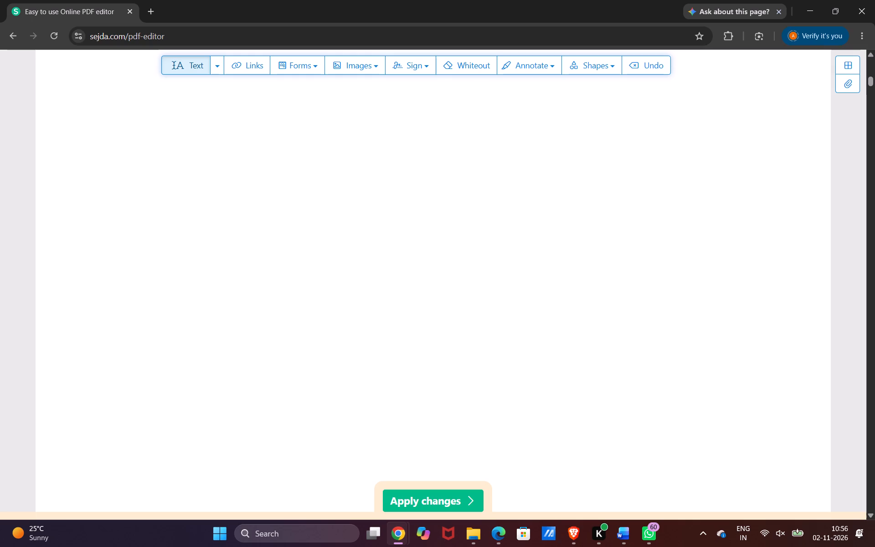
scroll(470, 225, up, 4)
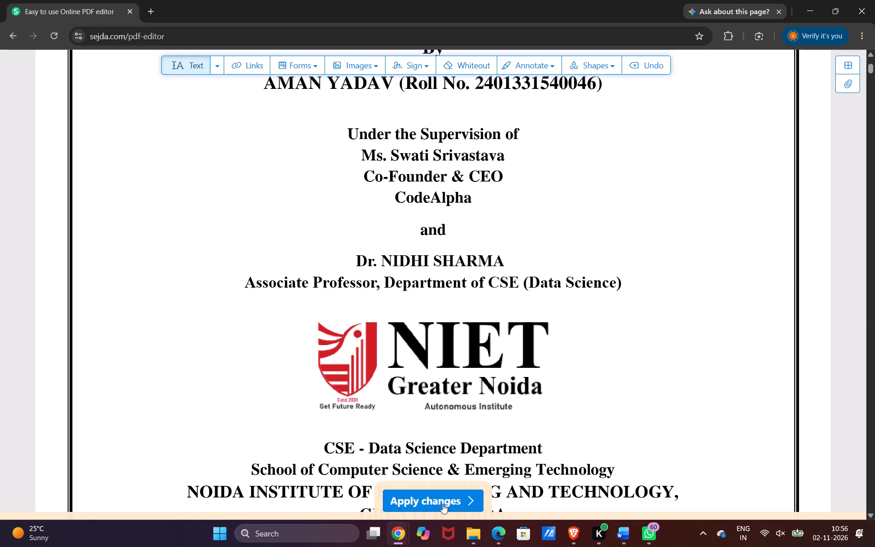
Look through the report from the cover page's institute details to the Chapter 1 introduction.
scroll(489, 426, down, 5)
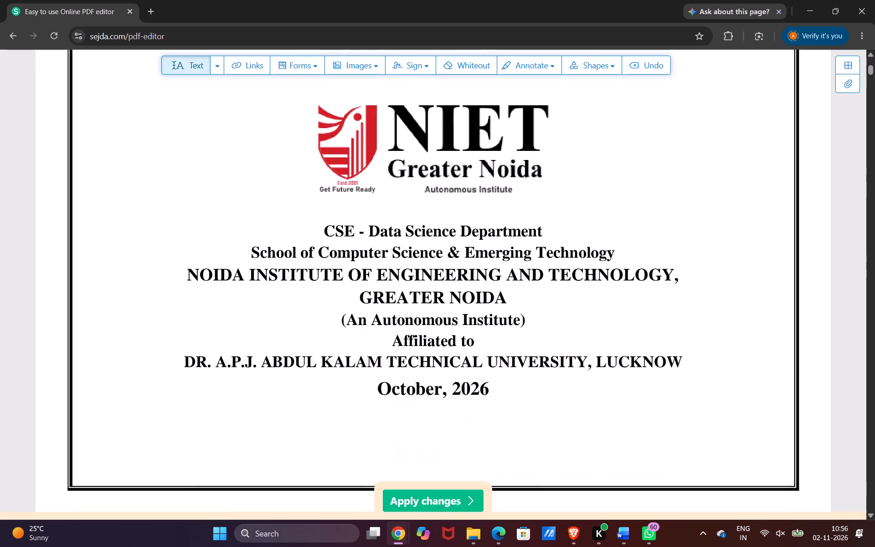
scroll(489, 426, down, 9)
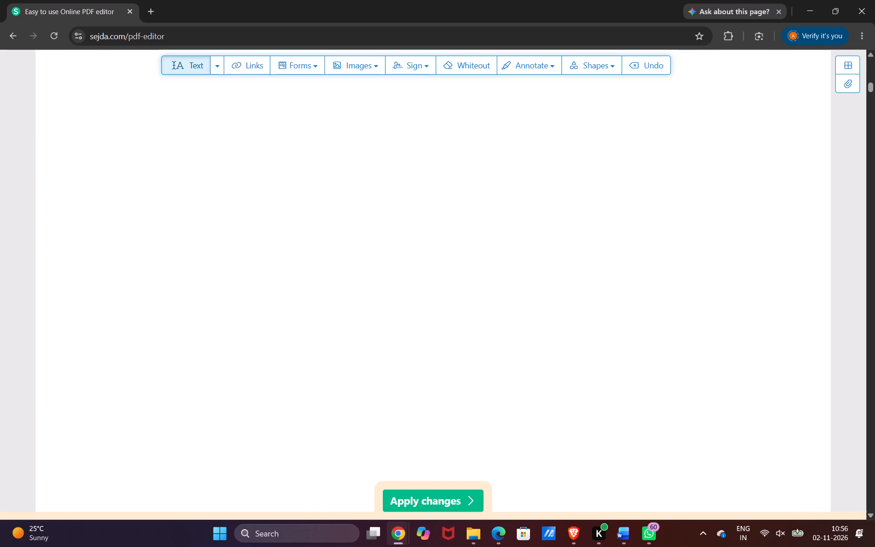
scroll(489, 426, down, 10)
scroll(489, 426, up, 5)
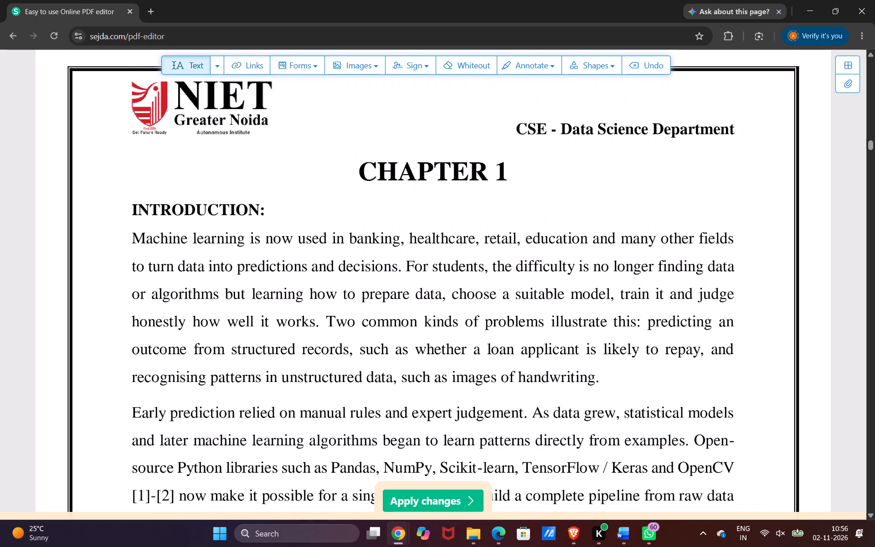
Look back through the table of contents and front pages to examine the supervisor and head of department signature blocks.
scroll(489, 426, up, 7)
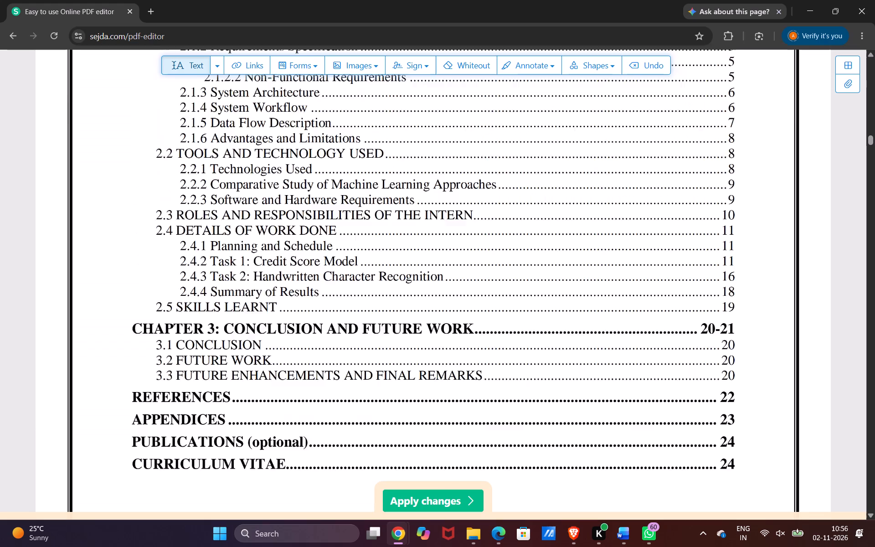
scroll(489, 426, up, 6)
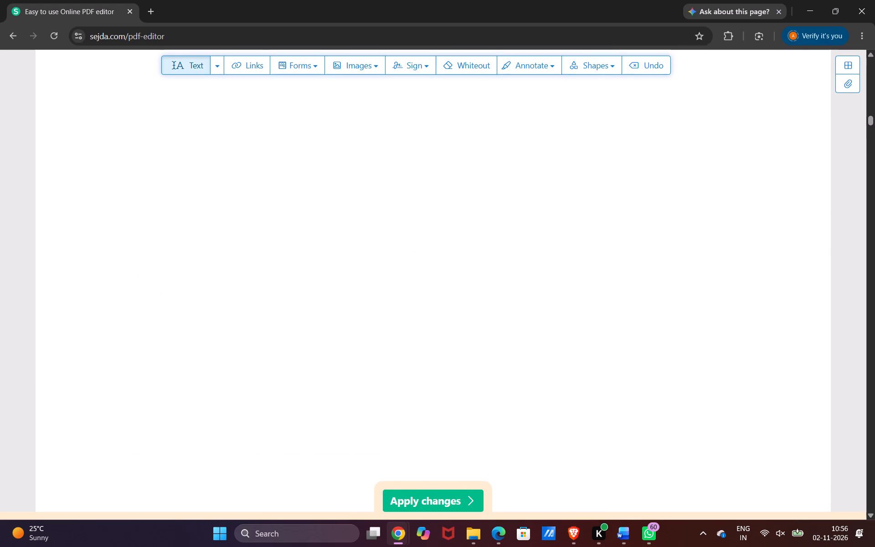
scroll(489, 426, up, 5)
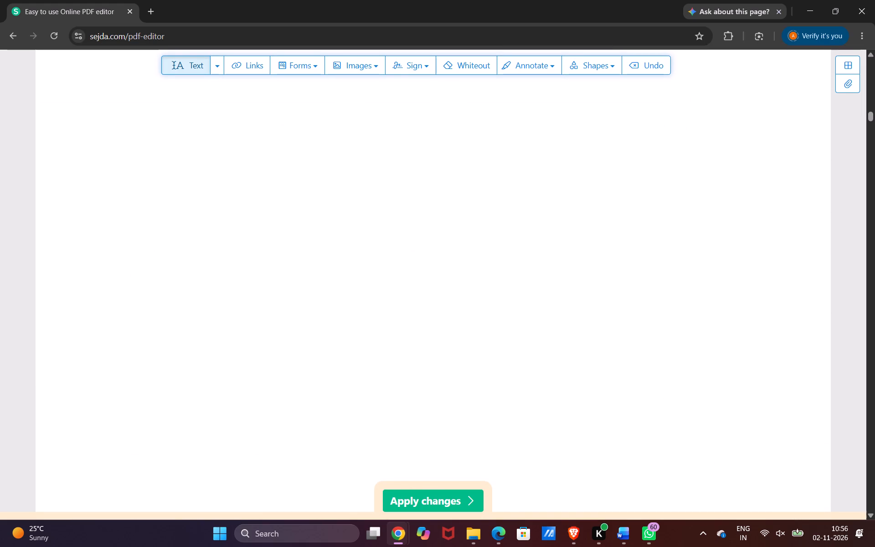
scroll(489, 426, up, 8)
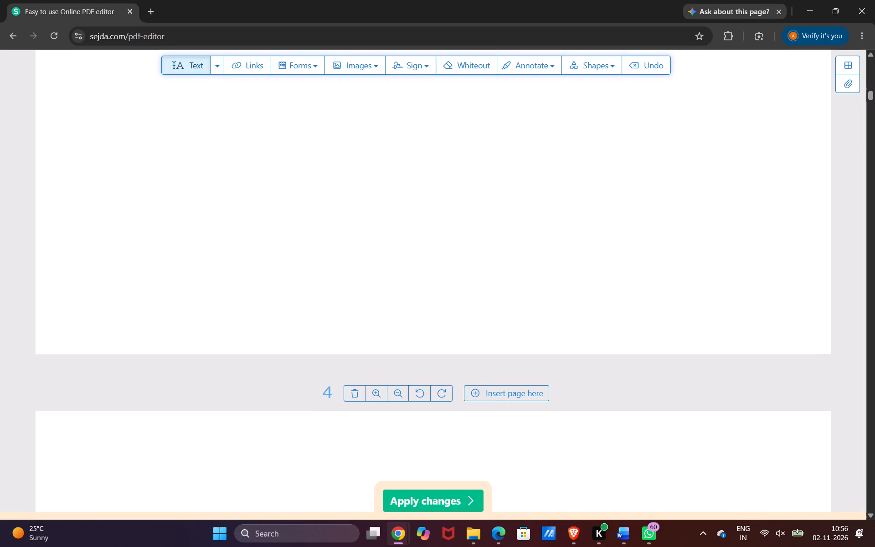
Look back through the supervisor and head of department signature blocks to the institute details on the cover page.
scroll(489, 426, up, 5)
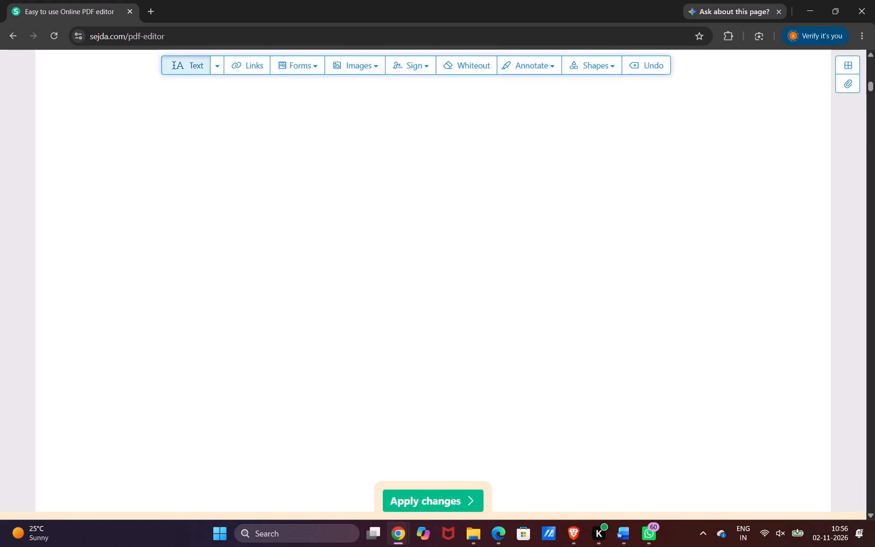
scroll(489, 426, up, 5)
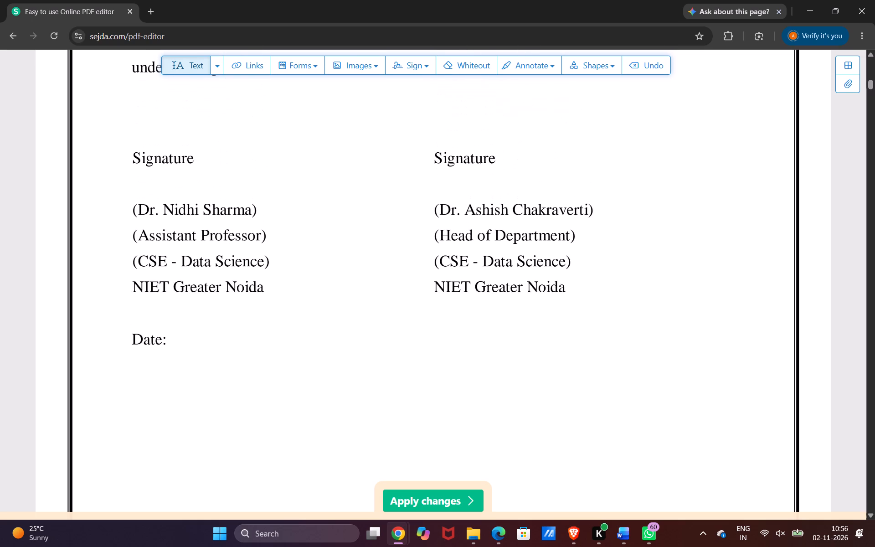
scroll(489, 426, up, 7)
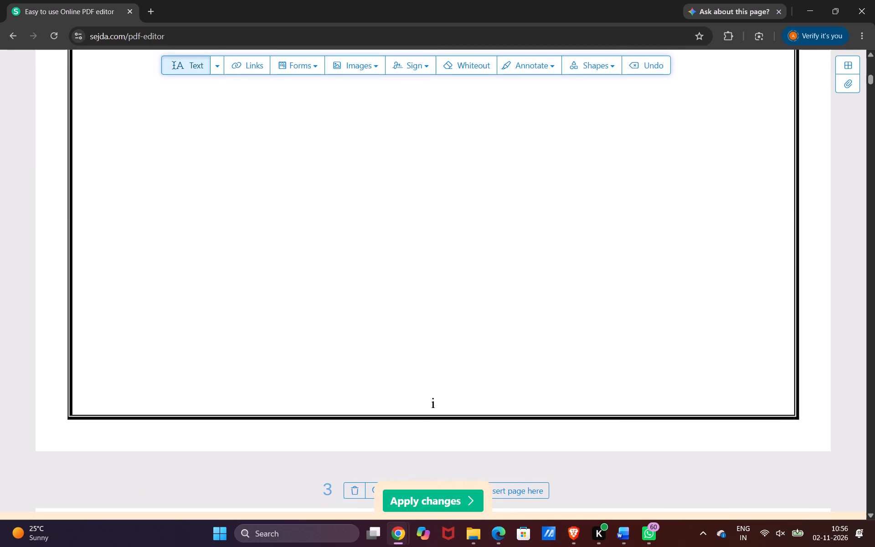
scroll(489, 426, up, 5)
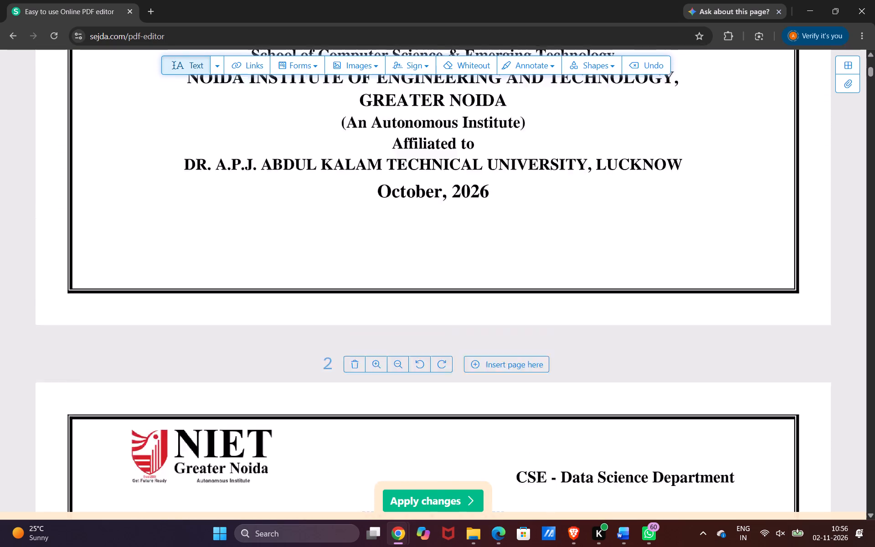
scroll(489, 426, up, 1)
Change the supervisor's designation in the certificate page's signature block to "(Associate Professor)".
scroll(489, 426, down, 4)
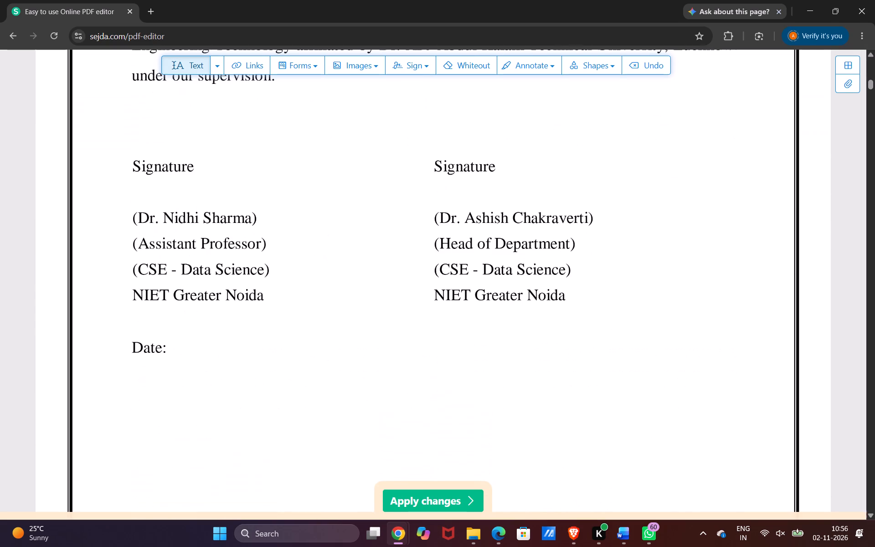
scroll(489, 426, down, 1)
scroll(489, 426, up, 3)
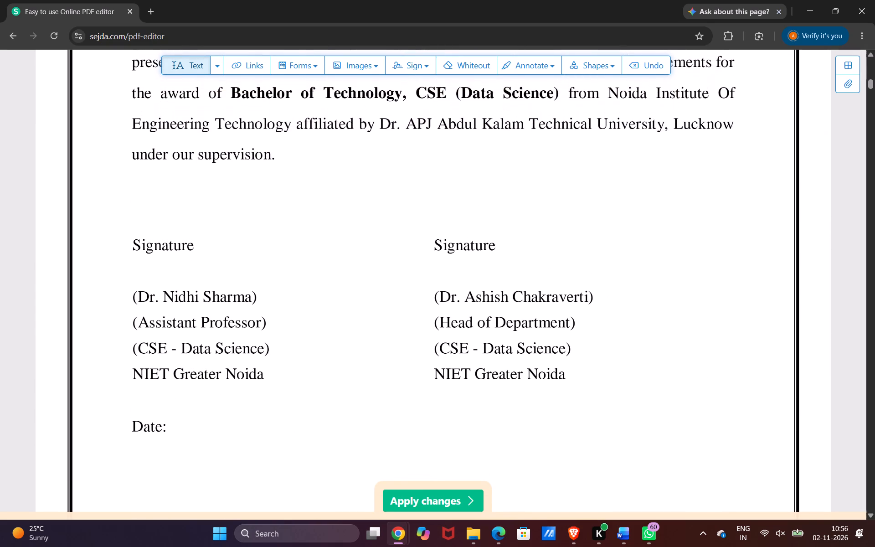
scroll(489, 426, up, 1)
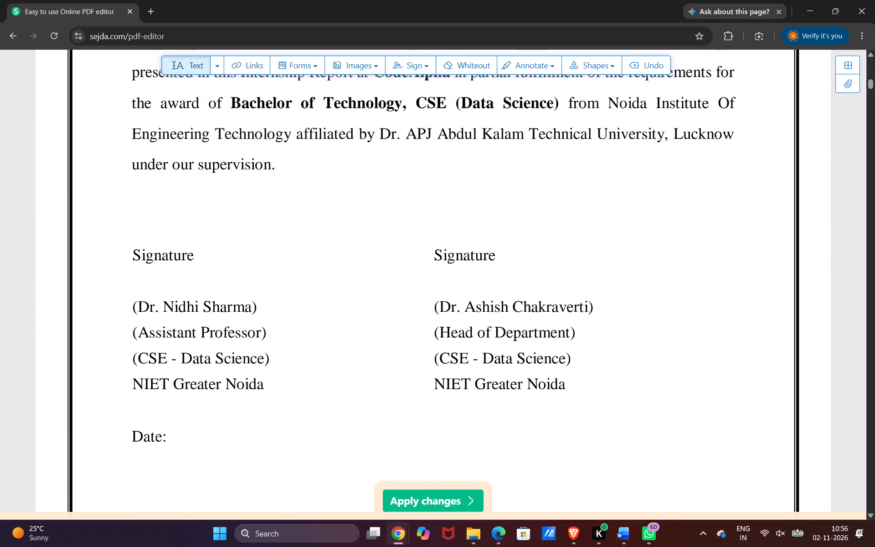
scroll(489, 426, up, 1)
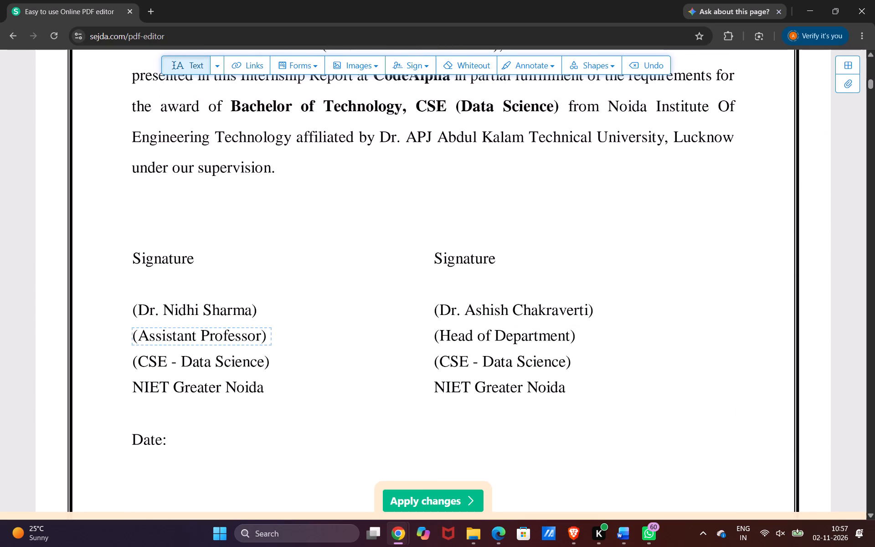
click(186, 337)
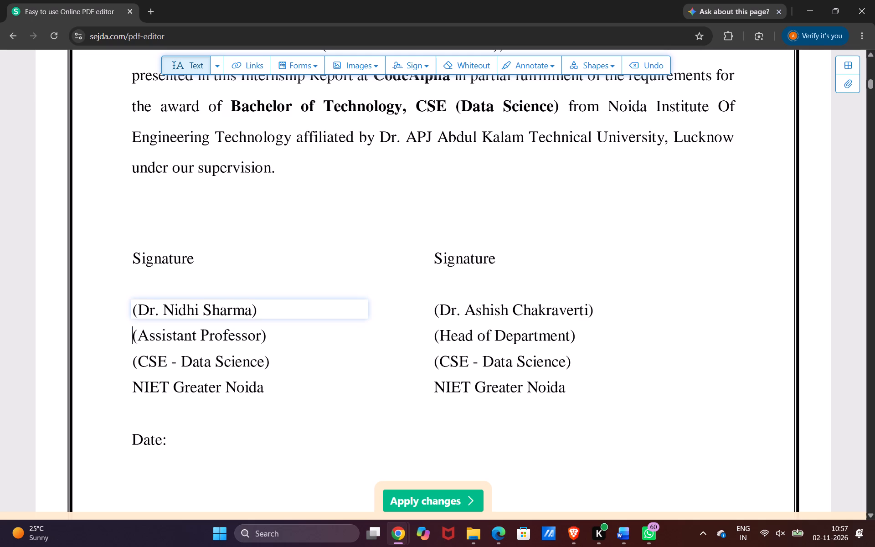
key(Right)
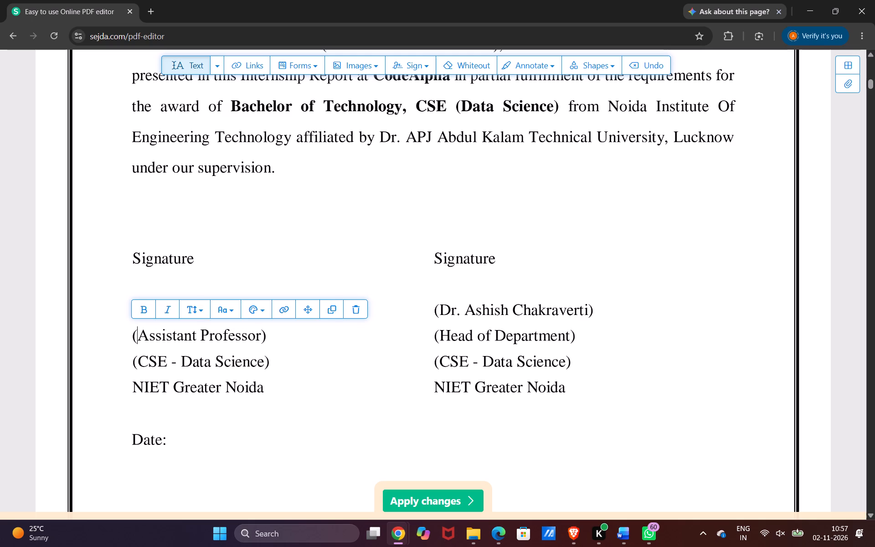
key(Right)
key(Right)
key(Right)
key(Right)
key(Right)
key(Right)
key(Right)
key(Right)
key(Right)
key(BackSpace)
key(BackSpace)
key(BackSpace)
key(BackSpace)
key(BackSpace)
key(BackSpace)
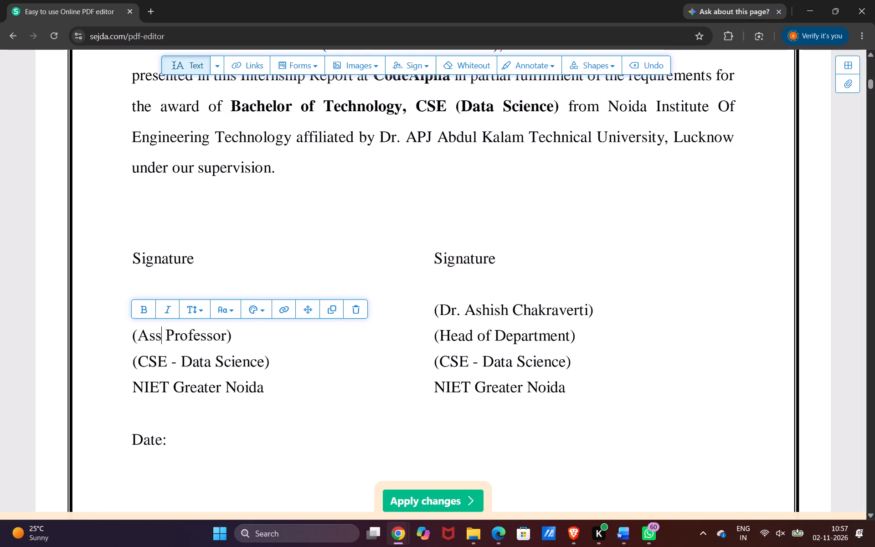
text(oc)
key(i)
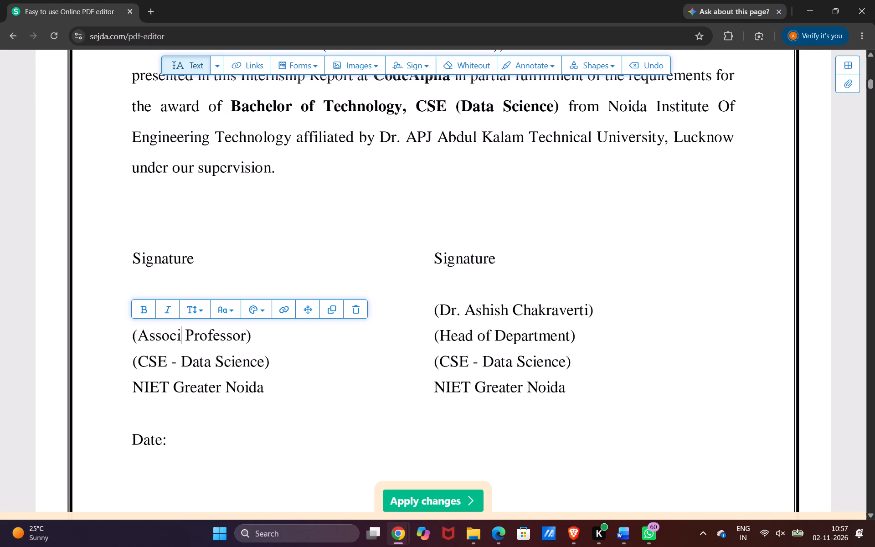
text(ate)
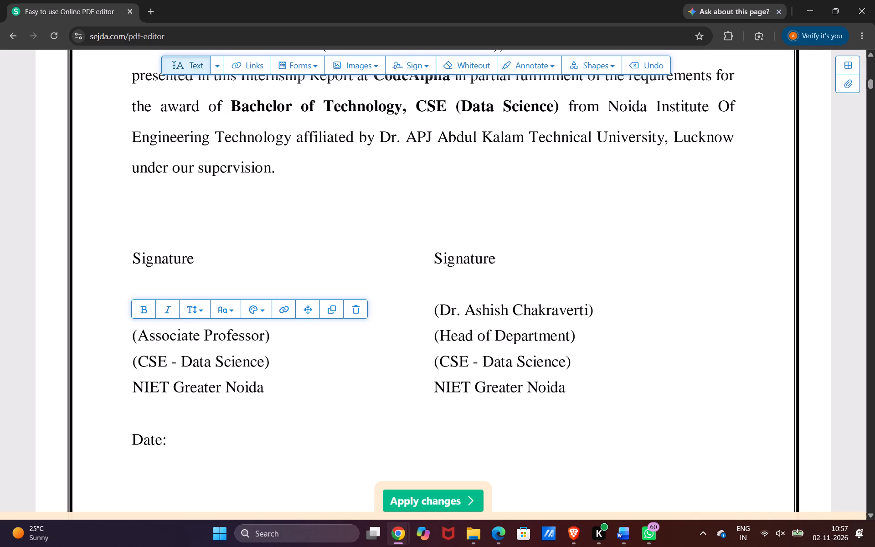
Review the certificate page's signature blocks and examine the Certificate from the Industry page with its certificate placeholder.
scroll(194, 335, down, 2)
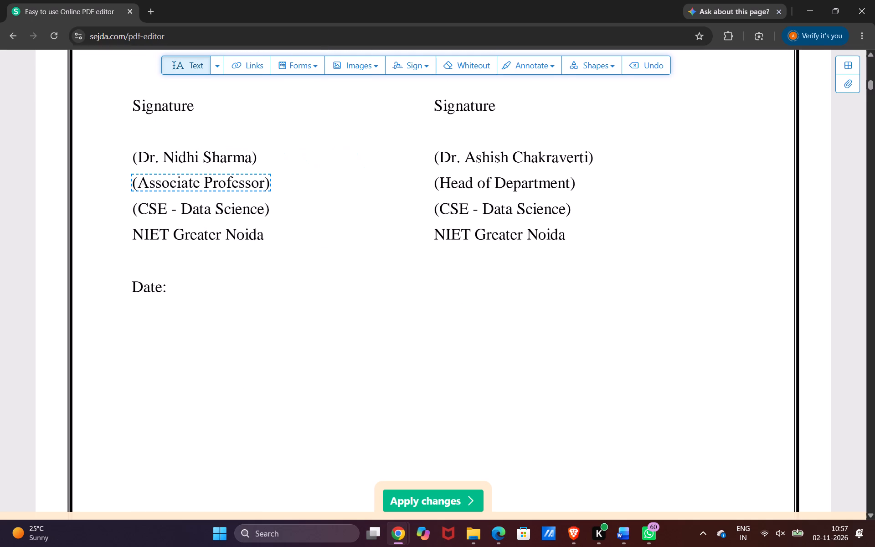
scroll(194, 335, down, 1)
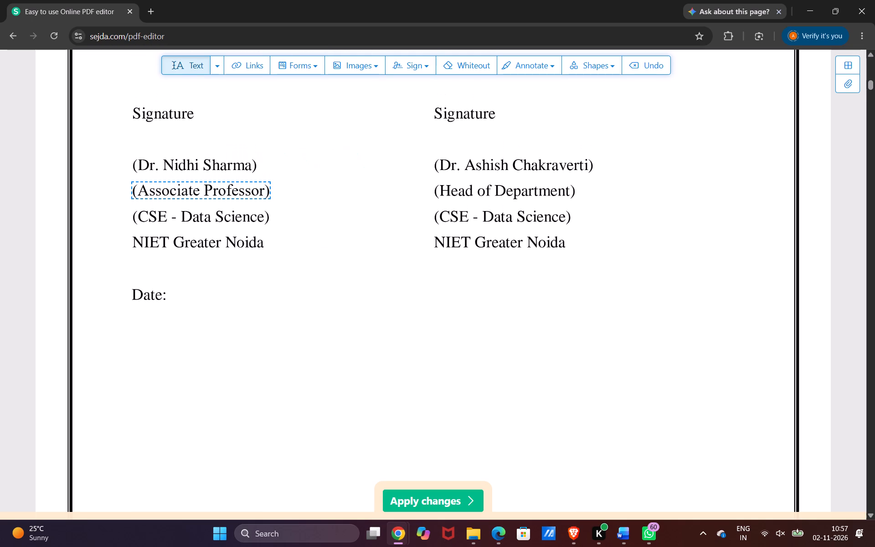
scroll(194, 335, down, 1)
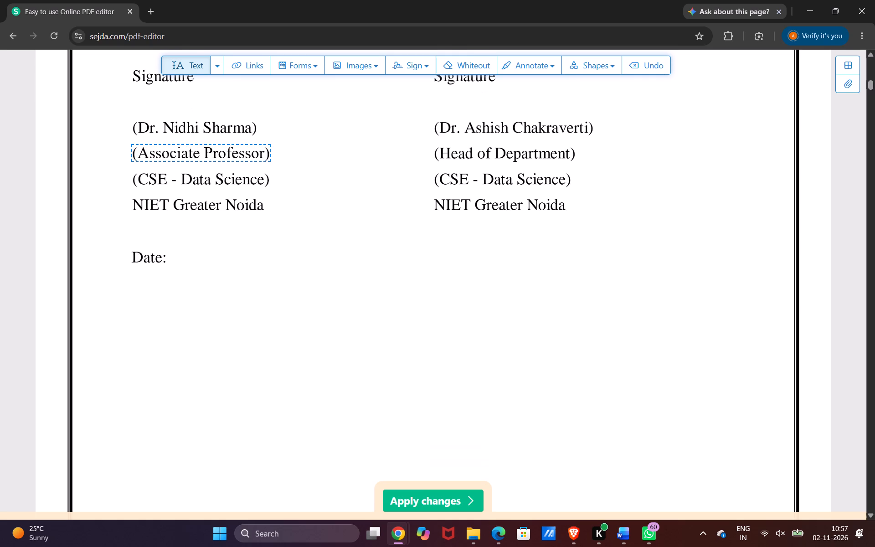
scroll(194, 335, down, 1)
scroll(194, 335, up, 1)
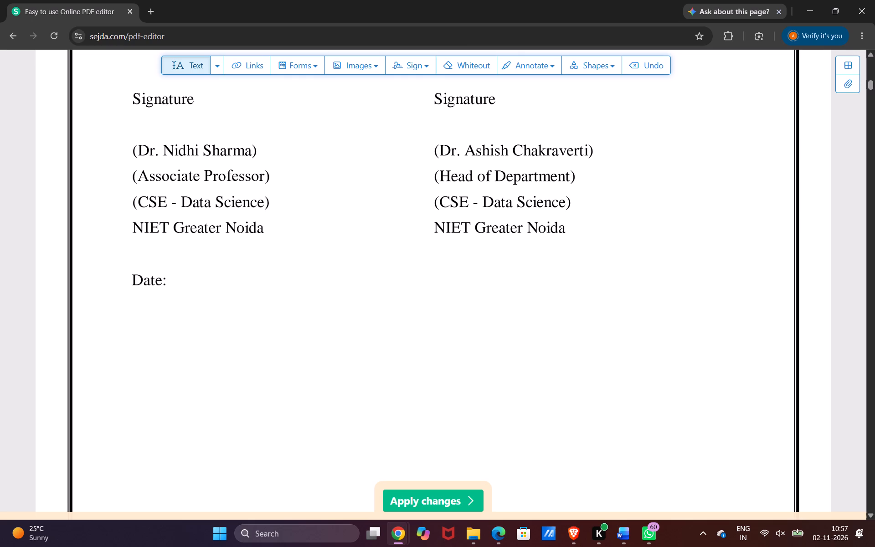
scroll(232, 278, down, 6)
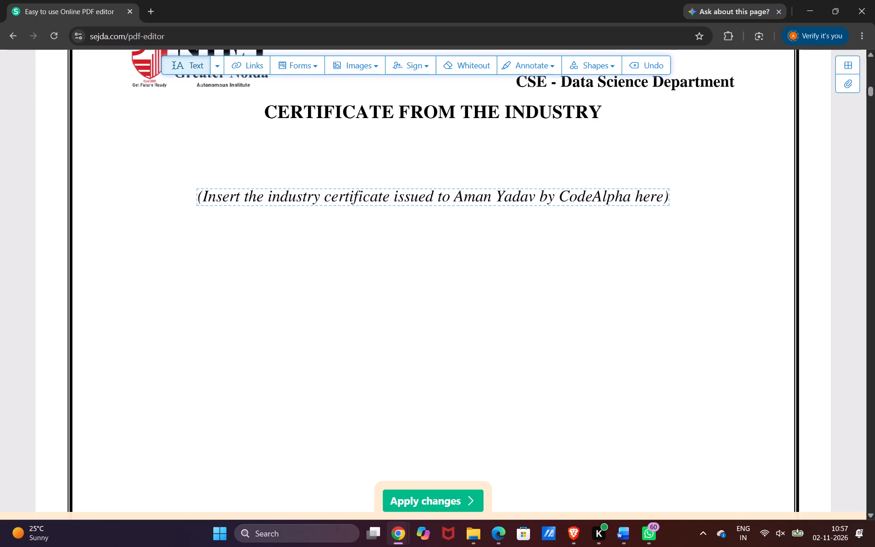
scroll(441, 199, down, 1)
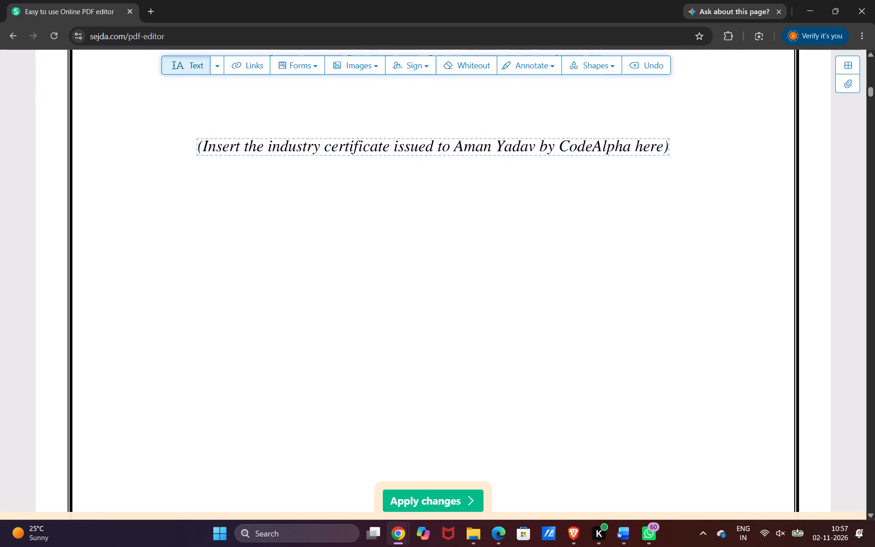
scroll(441, 199, down, 1)
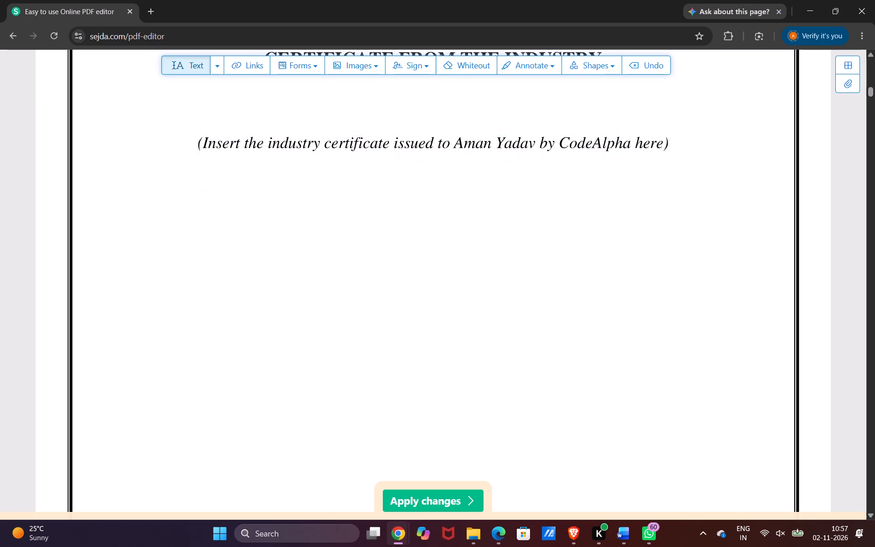
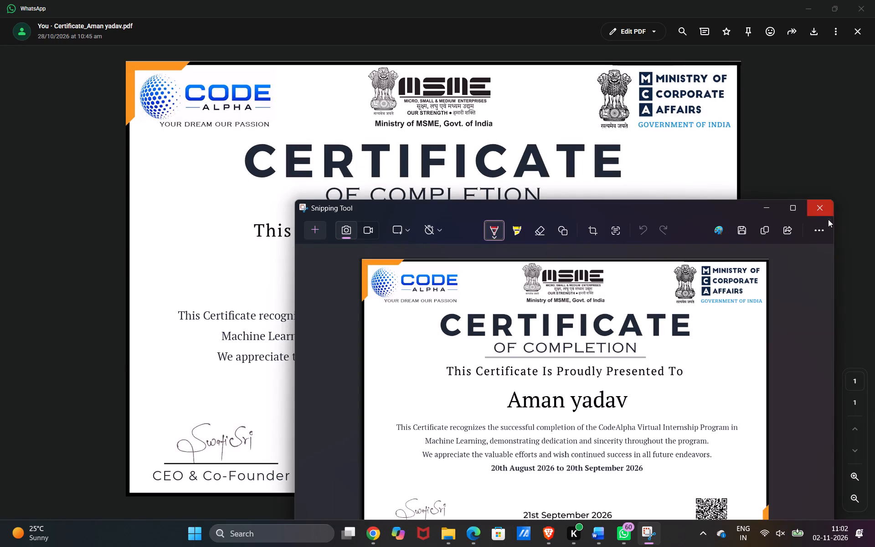
Copy the captured CodeAlpha completion certificate image from Snipping Tool to the clipboard.
click(766, 231)
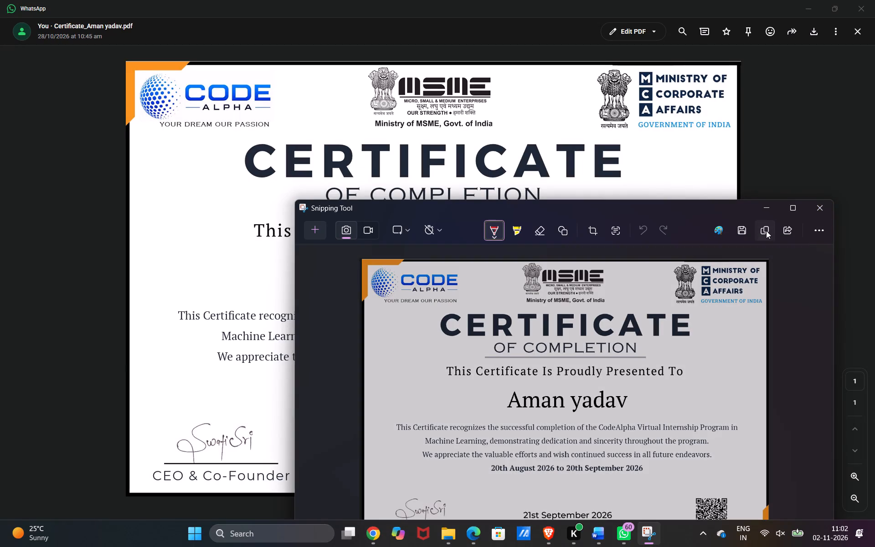
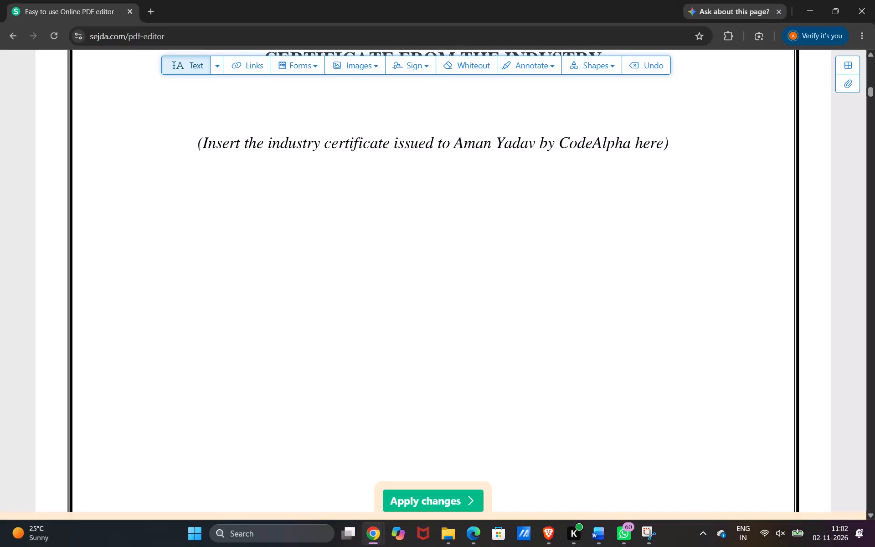
Open the italic certificate placeholder line under the Certificate from the Industry heading for editing at its end.
click(665, 144)
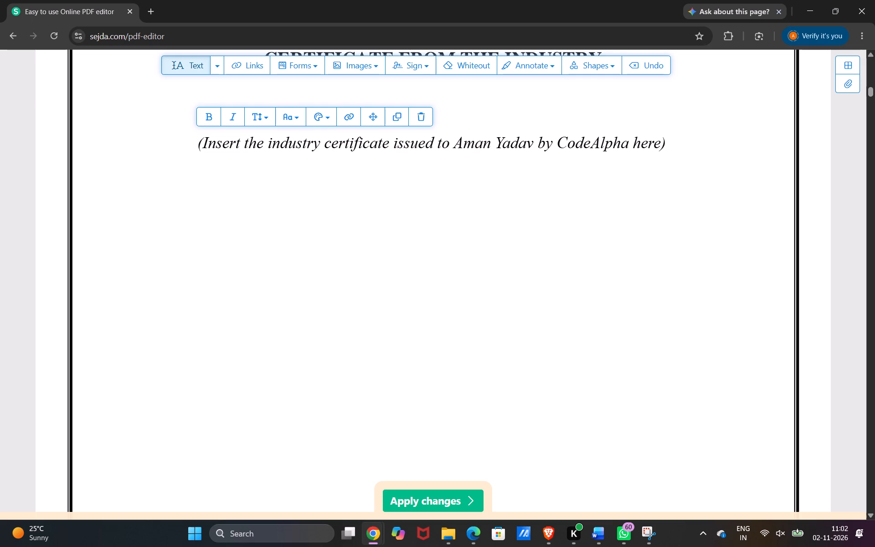
click(670, 138)
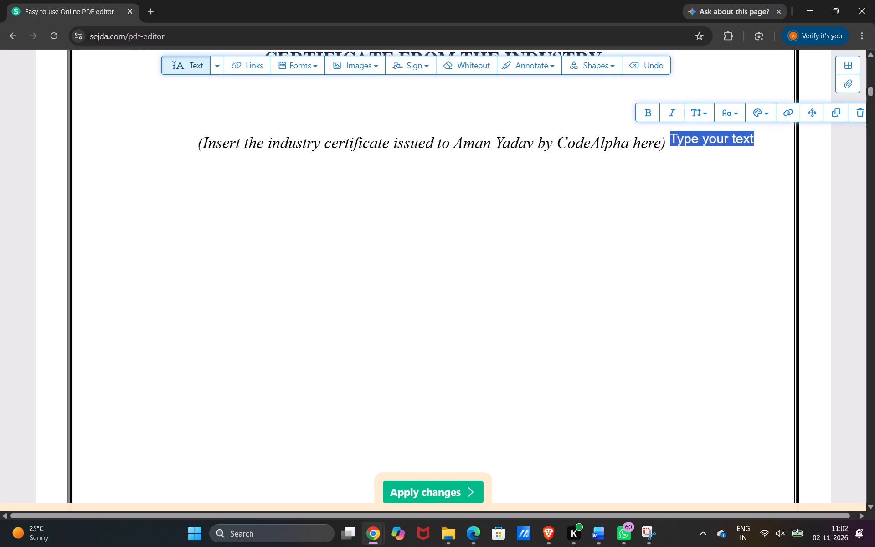
Delete the stray text box beside the industry certificate placeholder line.
click(855, 110)
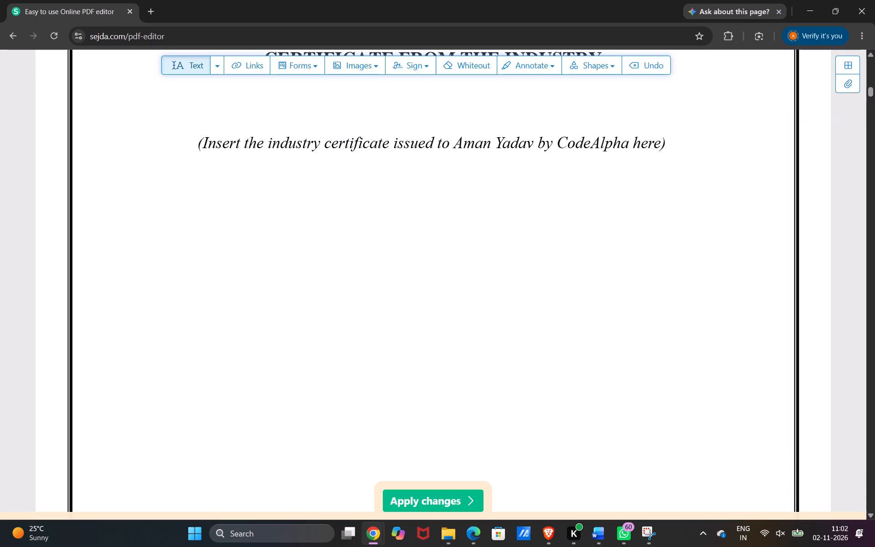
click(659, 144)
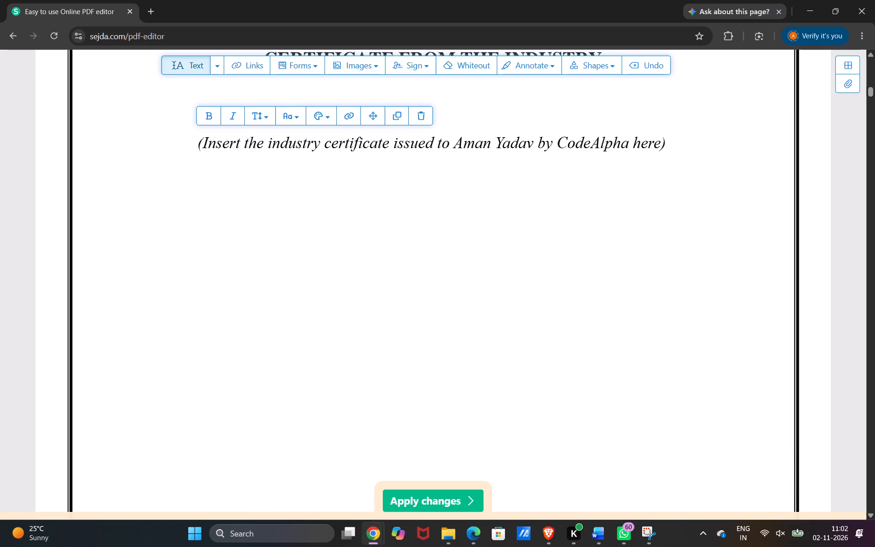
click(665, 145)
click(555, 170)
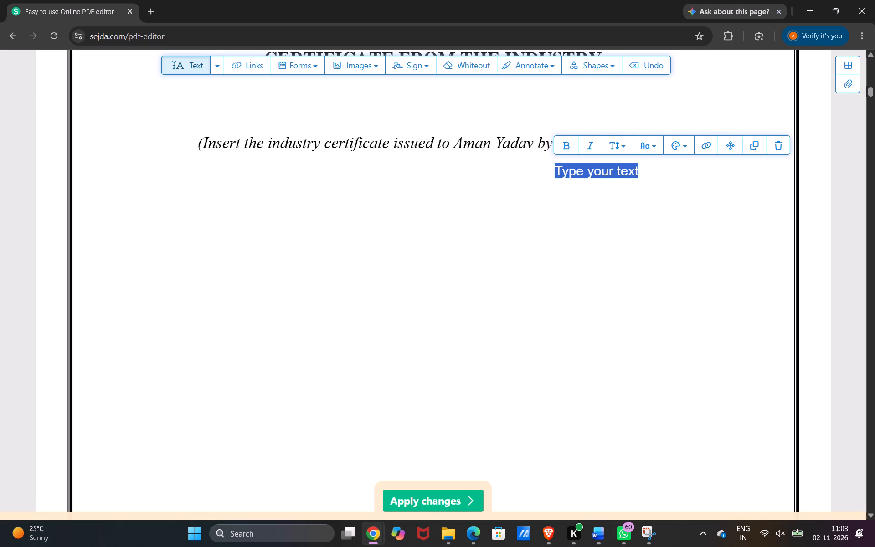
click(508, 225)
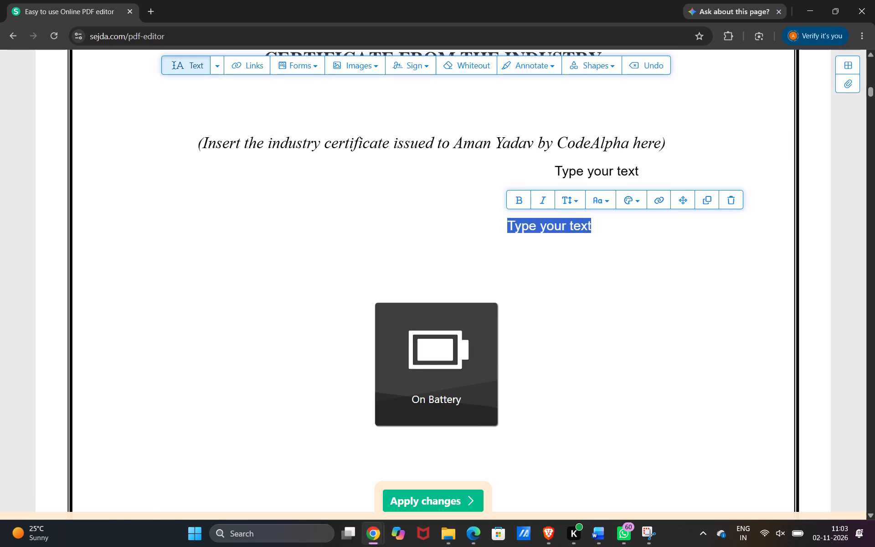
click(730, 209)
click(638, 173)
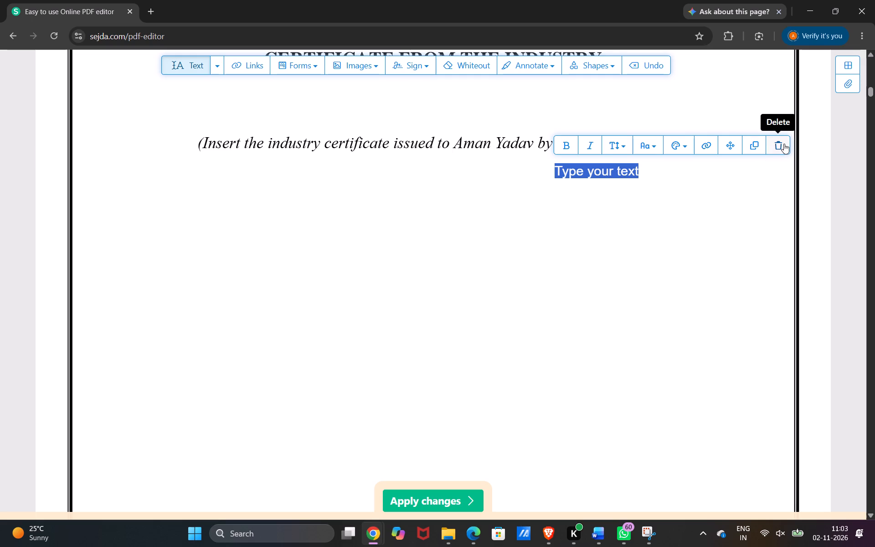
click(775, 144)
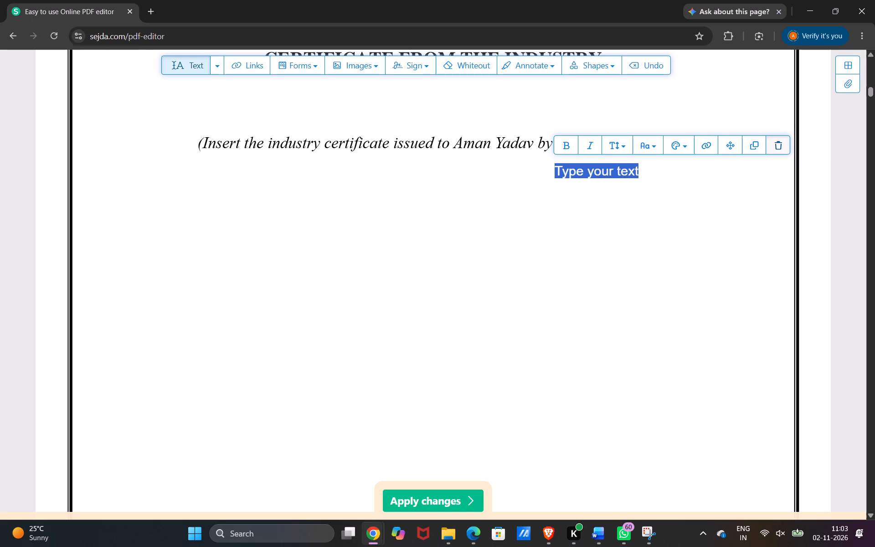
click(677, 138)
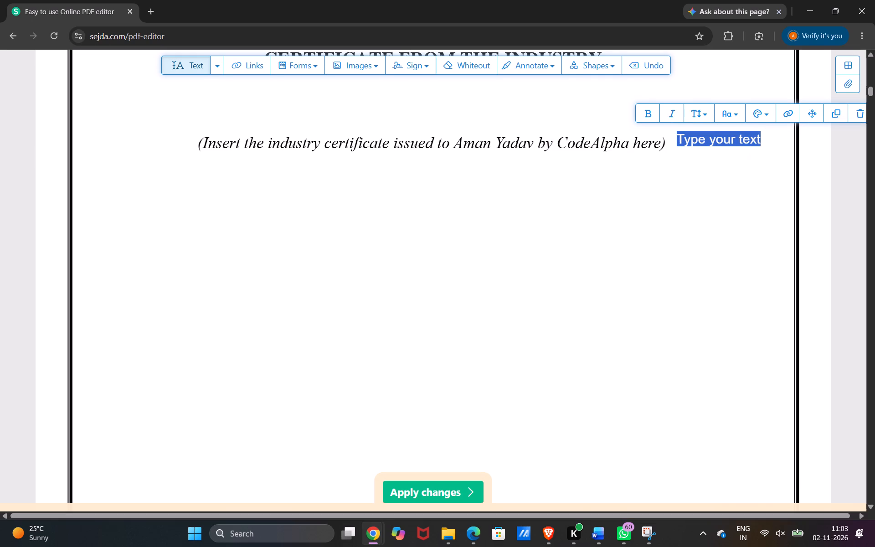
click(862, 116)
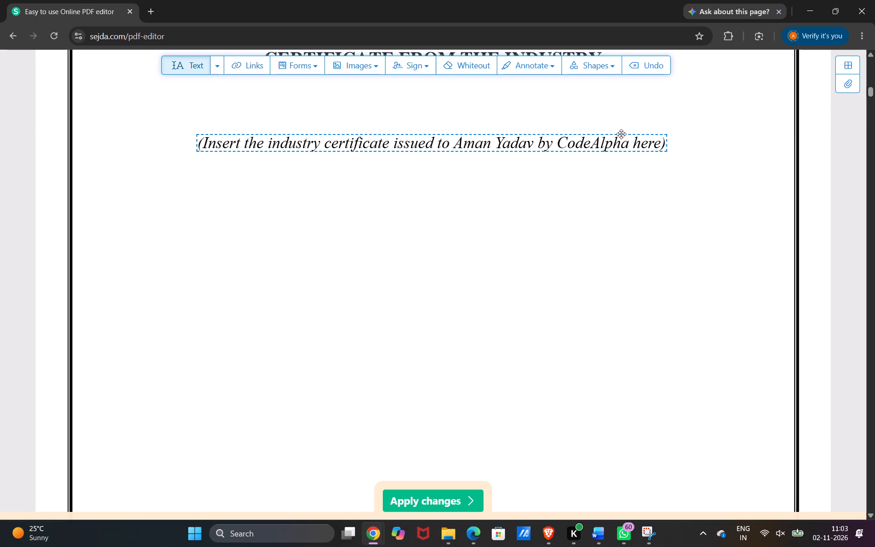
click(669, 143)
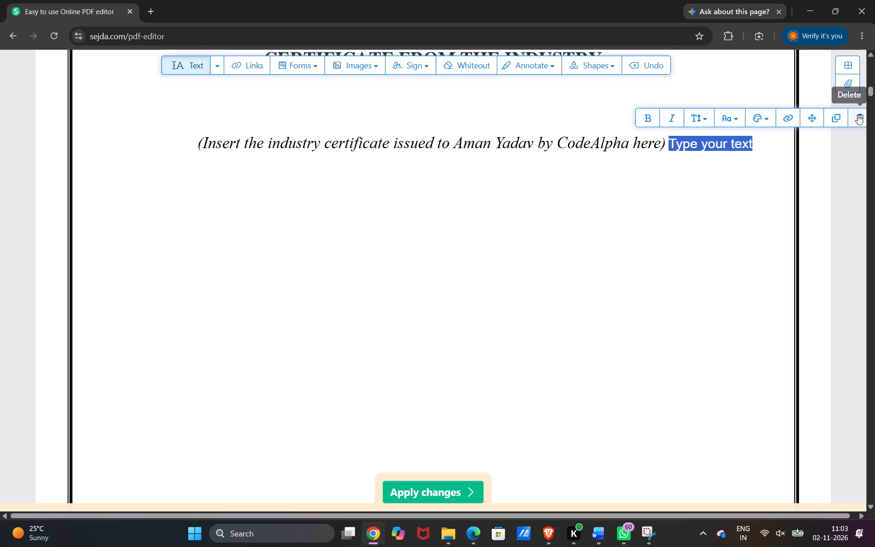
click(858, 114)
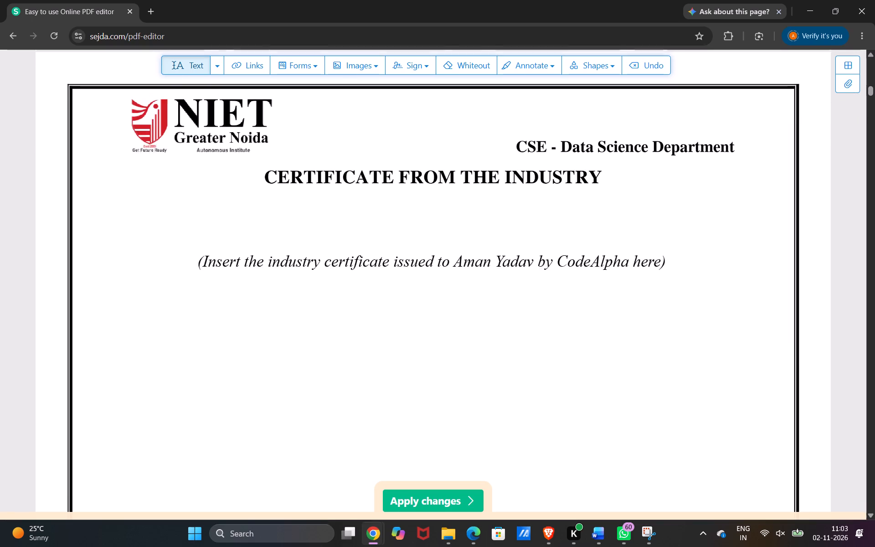
Add a text box below the industry certificate placeholder line and clear its default text.
click(203, 203)
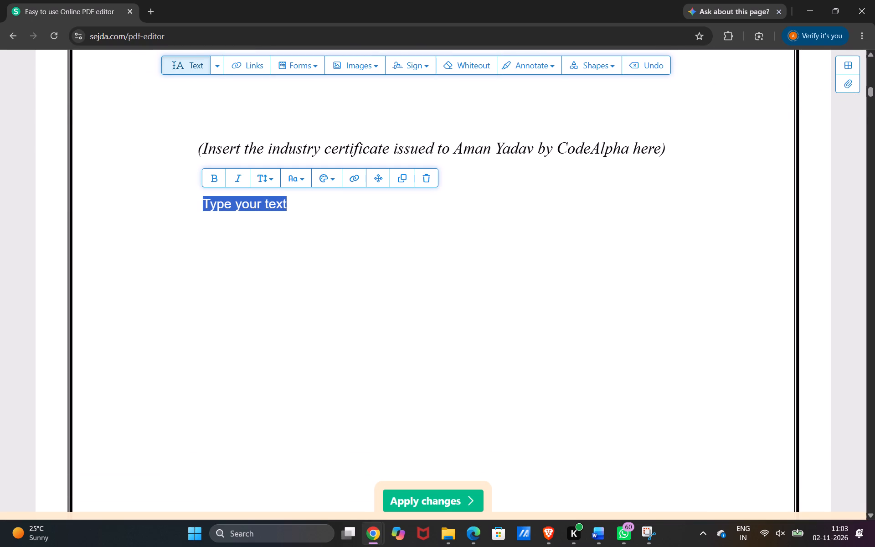
click(253, 209)
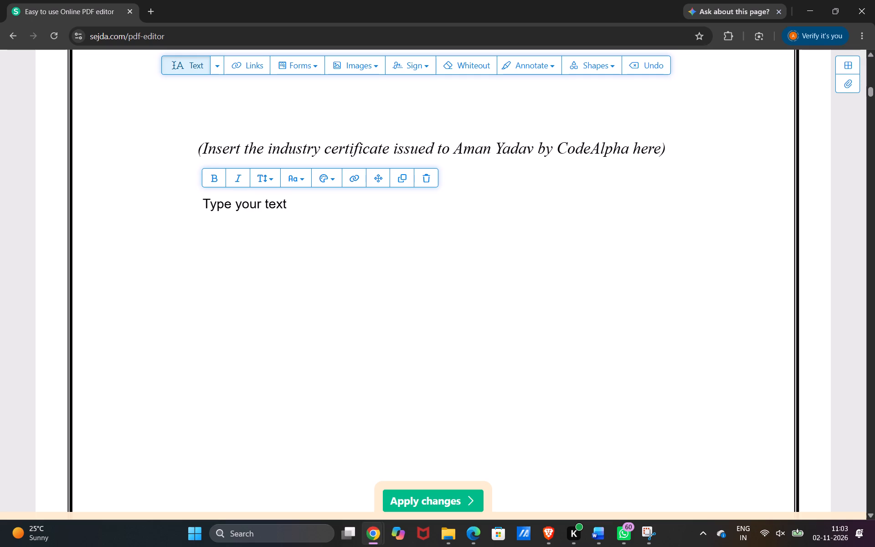
key(Right)
key(Right)
key(Right)
key(Right)
key(Right)
key(Right)
key(BackSpace)
key(BackSpace)
key(BackSpace)
key(BackSpace)
key(BackSpace)
key(BackSpace)
key(BackSpace)
key(BackSpace)
key(BackSpace)
key(BackSpace)
key(BackSpace)
key(BackSpace)
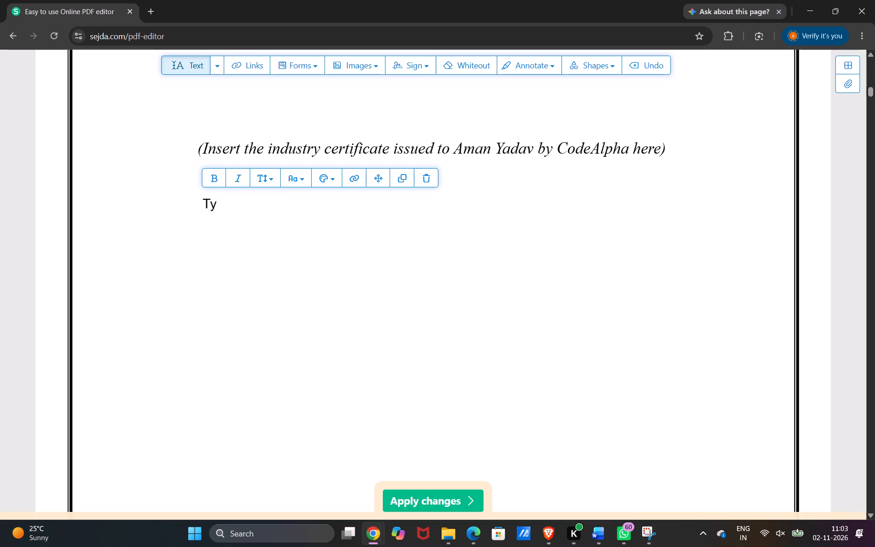
key(BackSpace)
key(BackSpace)
Paste the copied CodeAlpha completion certificate image below the placeholder line and resize it to sit clear of that line.
key(ctrl+v)
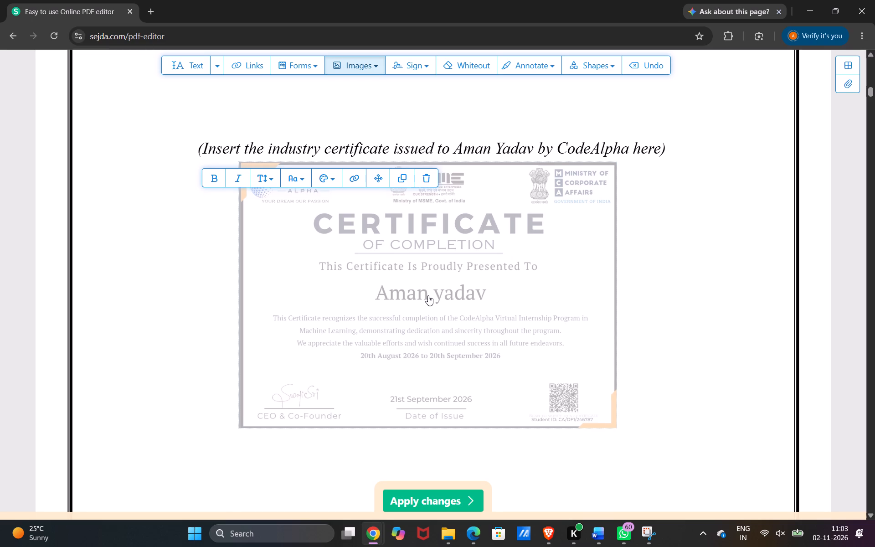
click(428, 295)
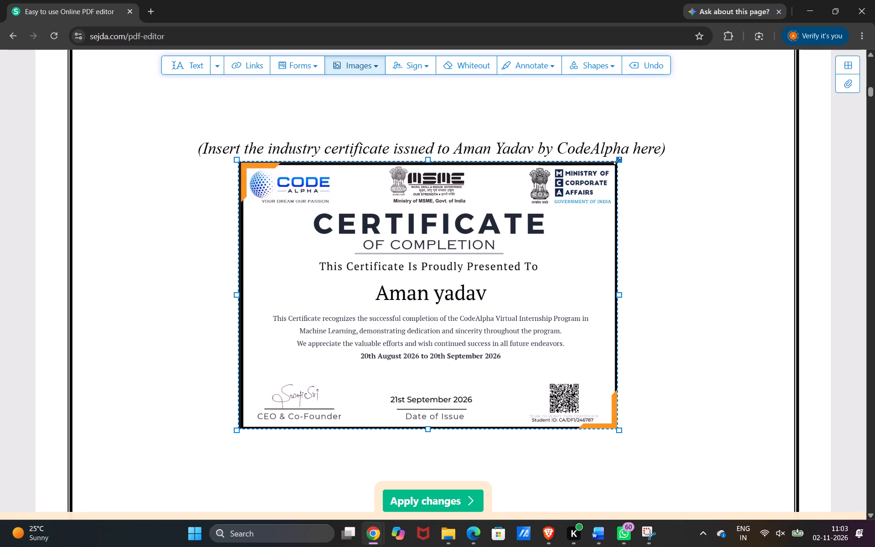
drag(617, 160, 759, 130)
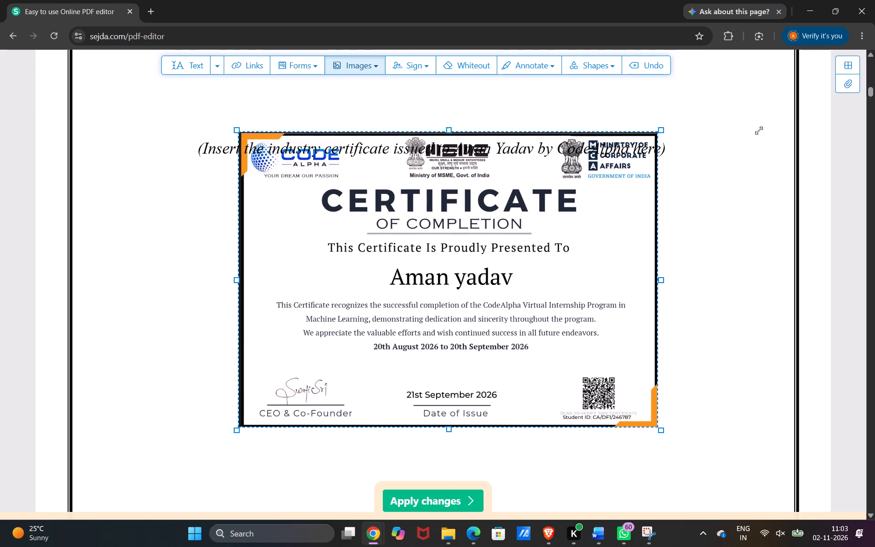
drag(759, 130, 767, 108)
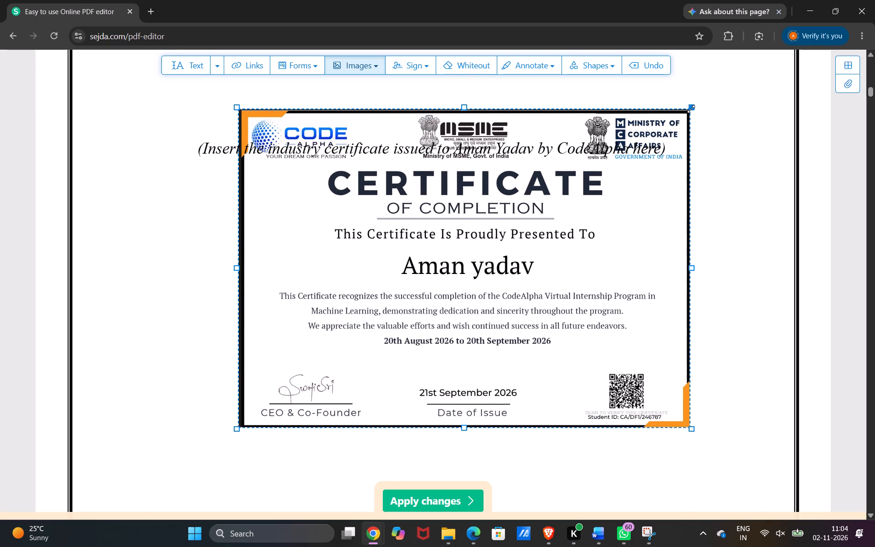
drag(691, 108, 632, 174)
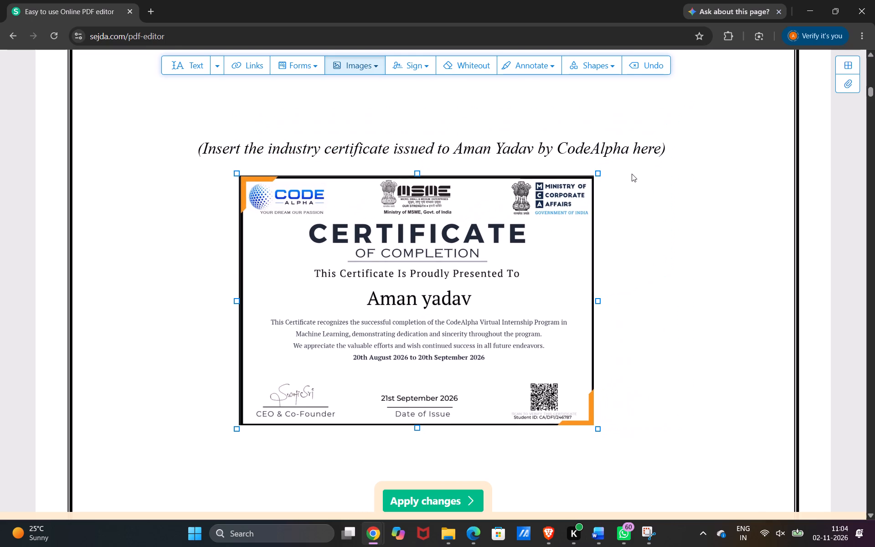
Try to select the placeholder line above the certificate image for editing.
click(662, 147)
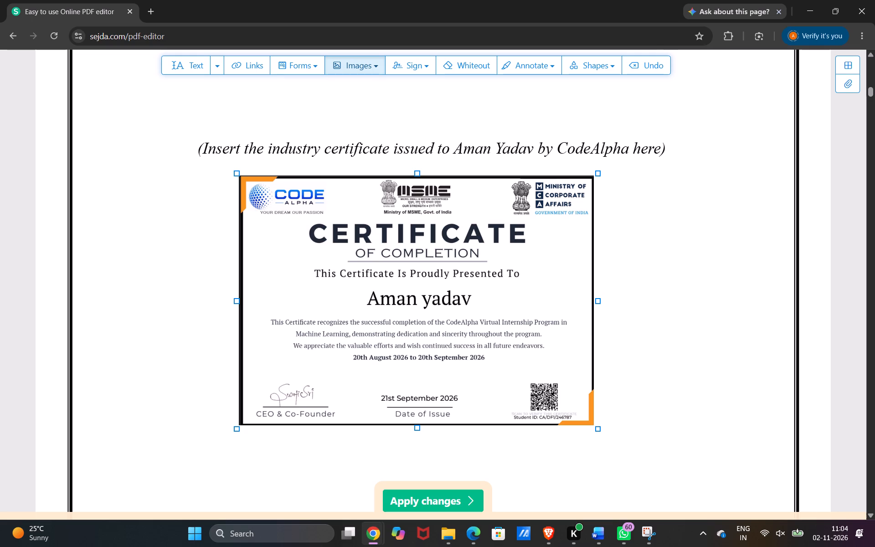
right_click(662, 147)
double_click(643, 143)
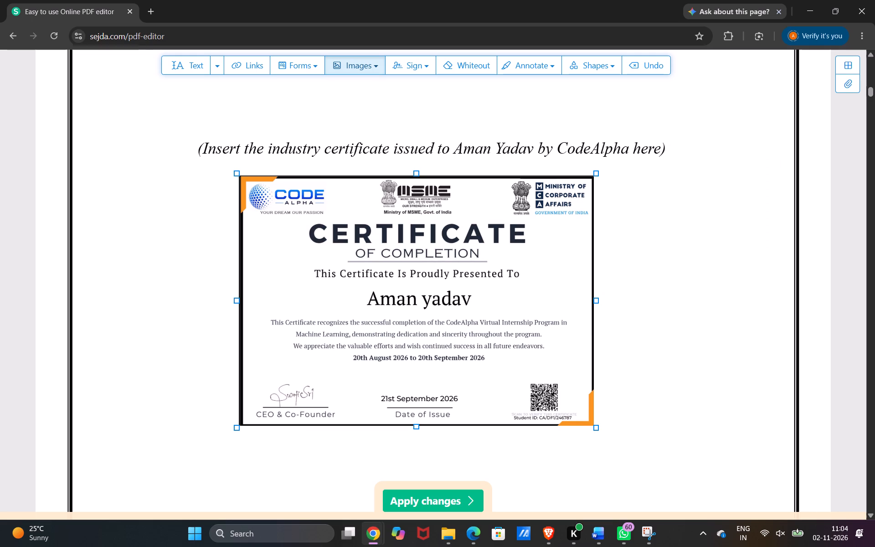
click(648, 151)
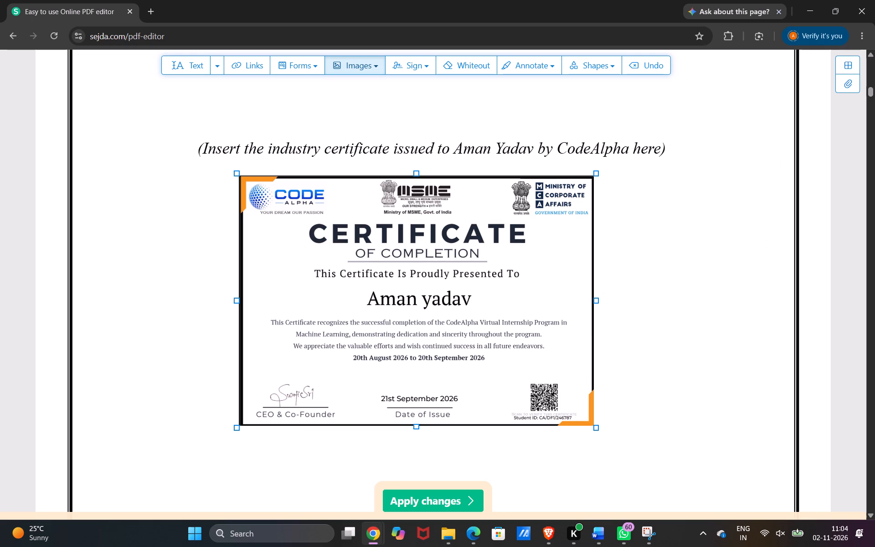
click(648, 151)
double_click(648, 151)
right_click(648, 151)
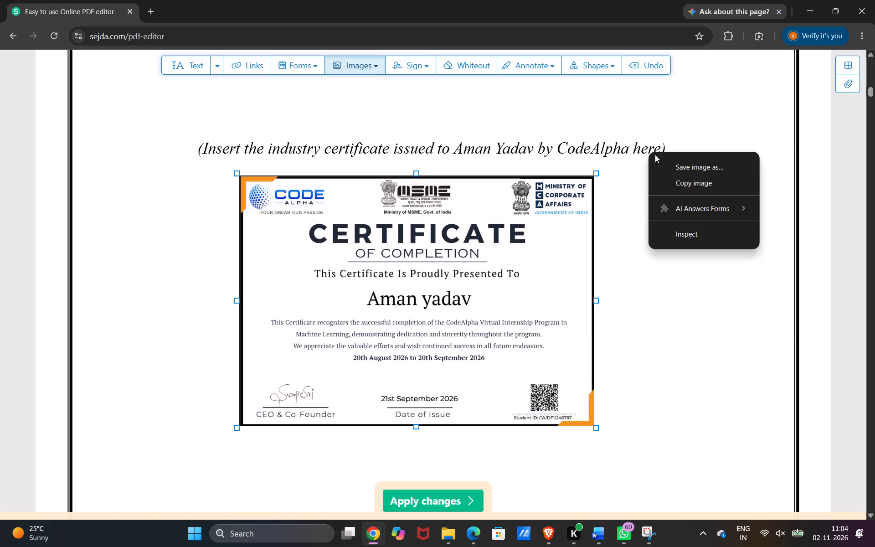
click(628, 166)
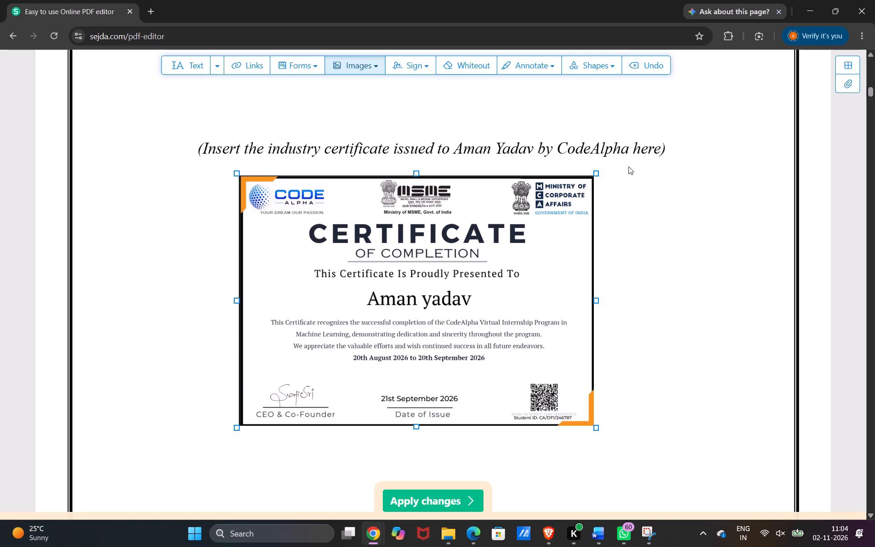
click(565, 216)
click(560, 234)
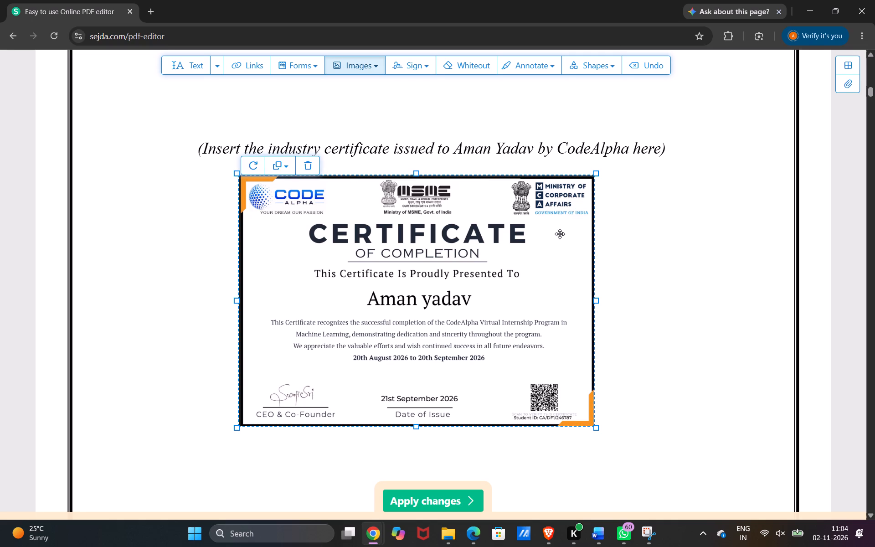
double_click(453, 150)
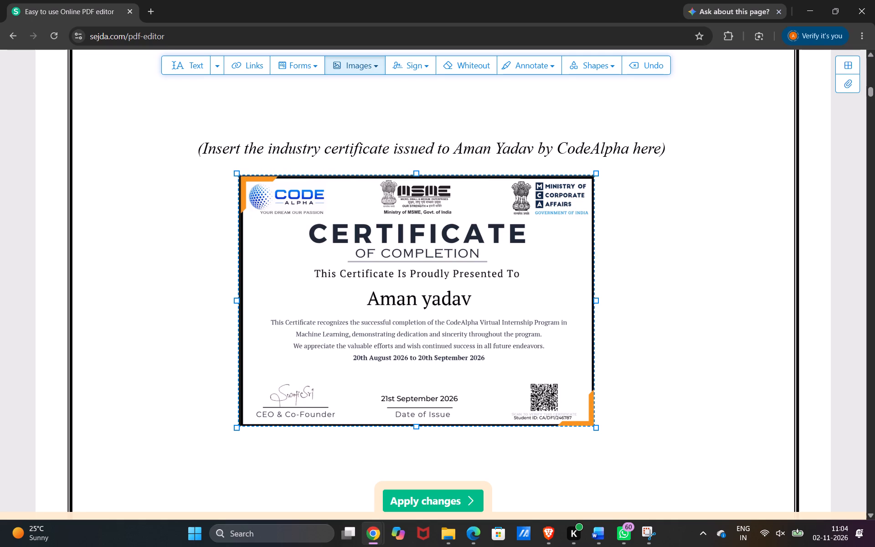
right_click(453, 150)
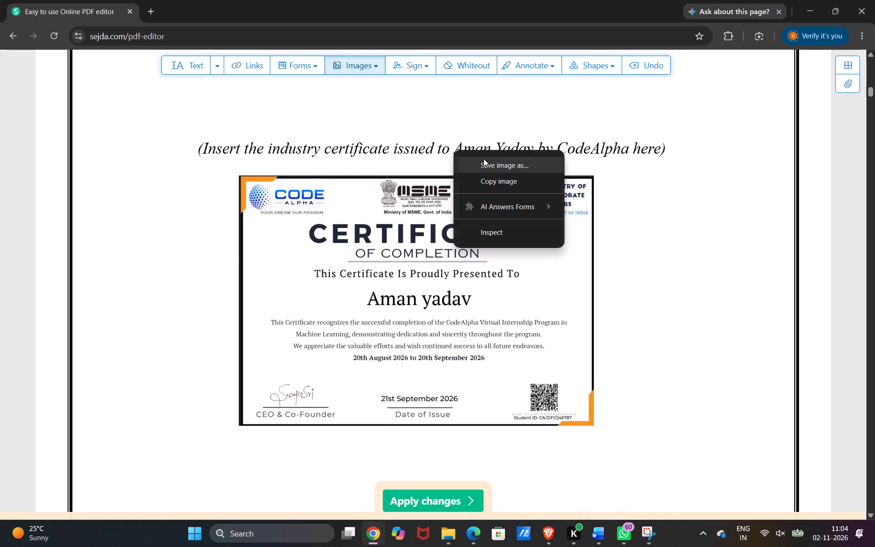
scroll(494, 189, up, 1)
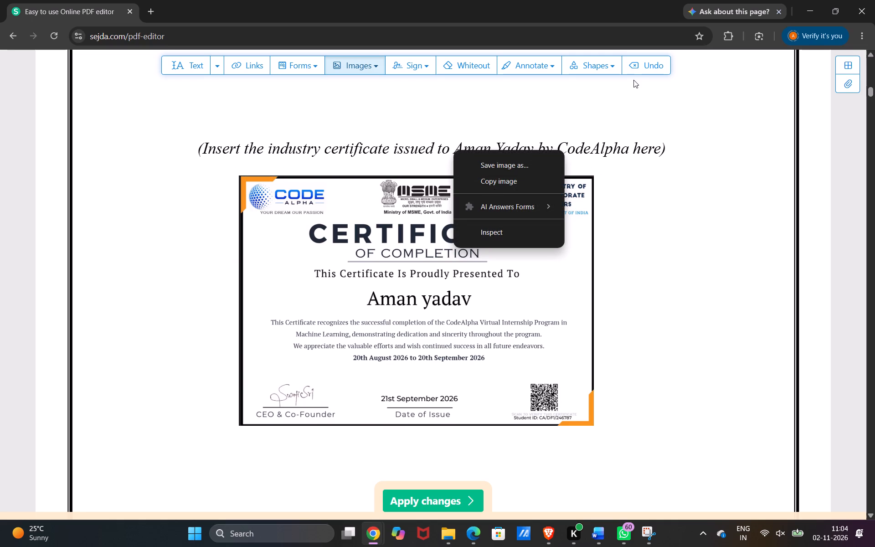
Review the list of changes that can be undone, without reverting any.
click(635, 66)
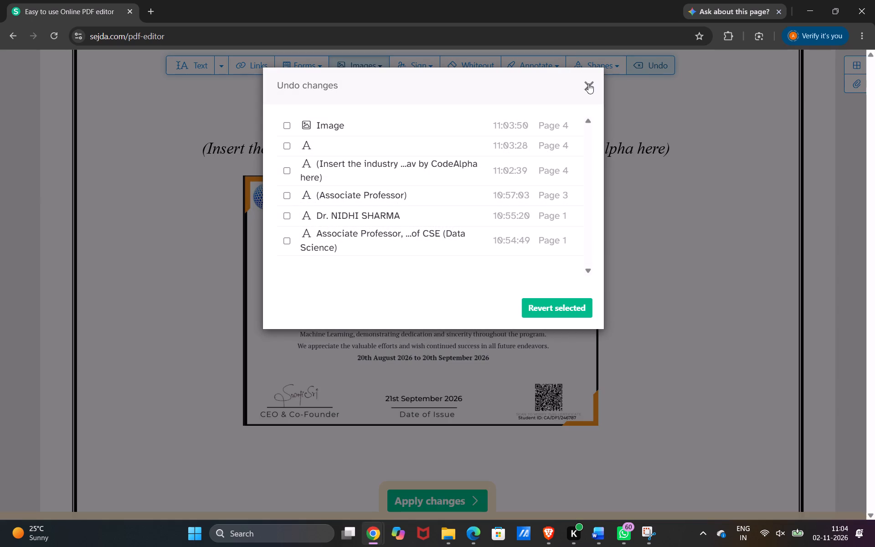
click(588, 83)
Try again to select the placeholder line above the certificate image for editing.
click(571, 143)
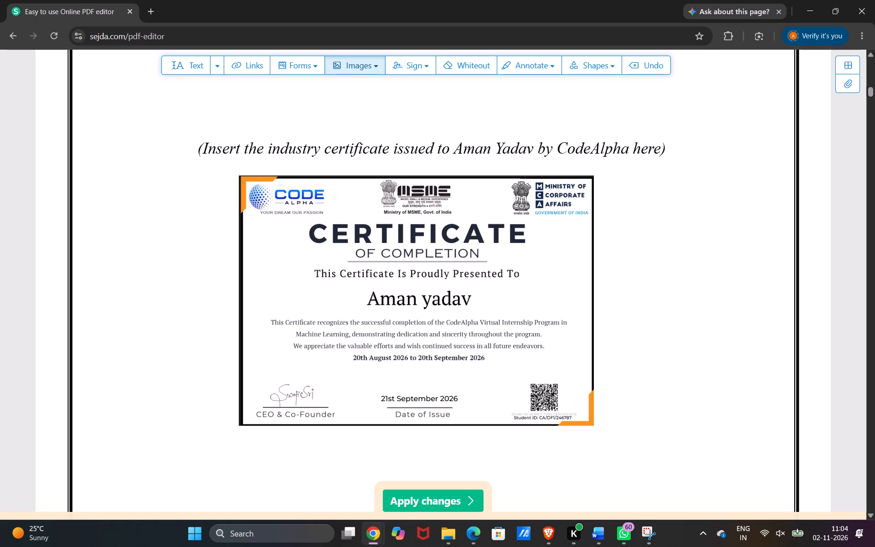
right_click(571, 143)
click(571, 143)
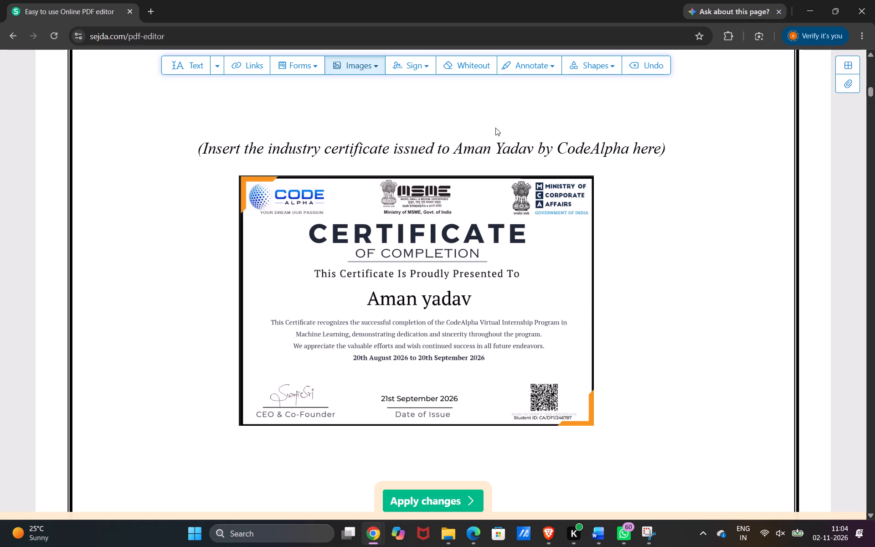
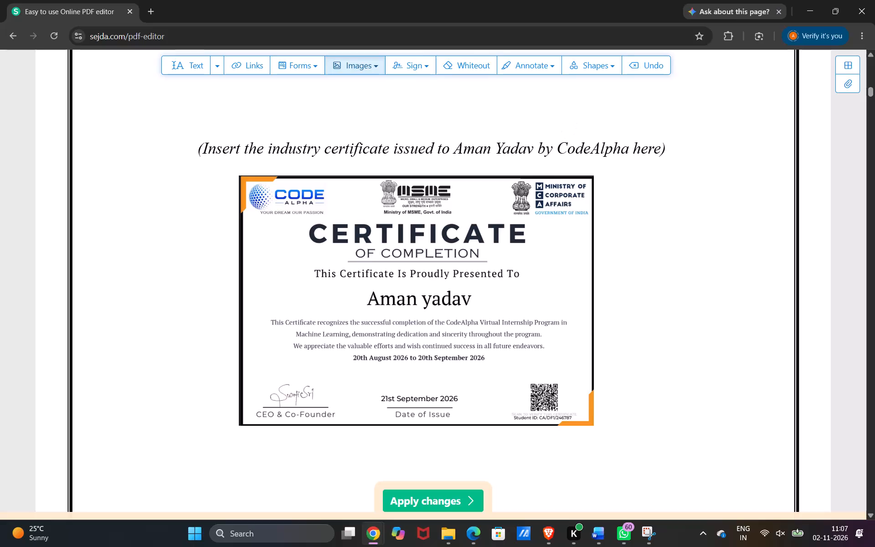
Delete the CodeAlpha certificate image below the placeholder line on the industry certificate page.
double_click(561, 143)
click(308, 170)
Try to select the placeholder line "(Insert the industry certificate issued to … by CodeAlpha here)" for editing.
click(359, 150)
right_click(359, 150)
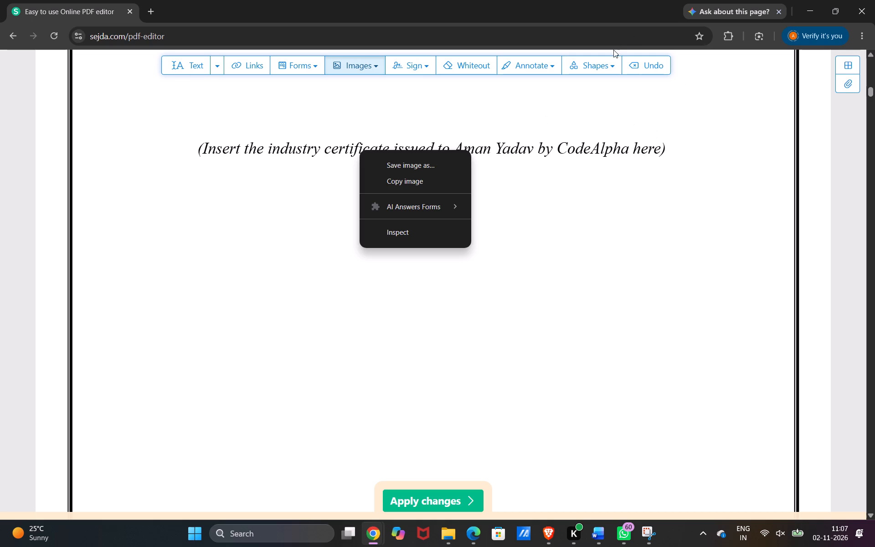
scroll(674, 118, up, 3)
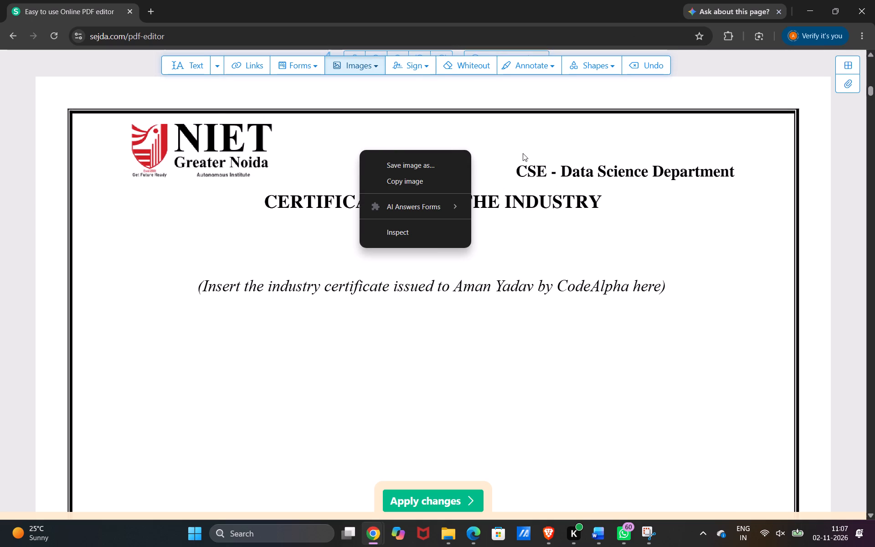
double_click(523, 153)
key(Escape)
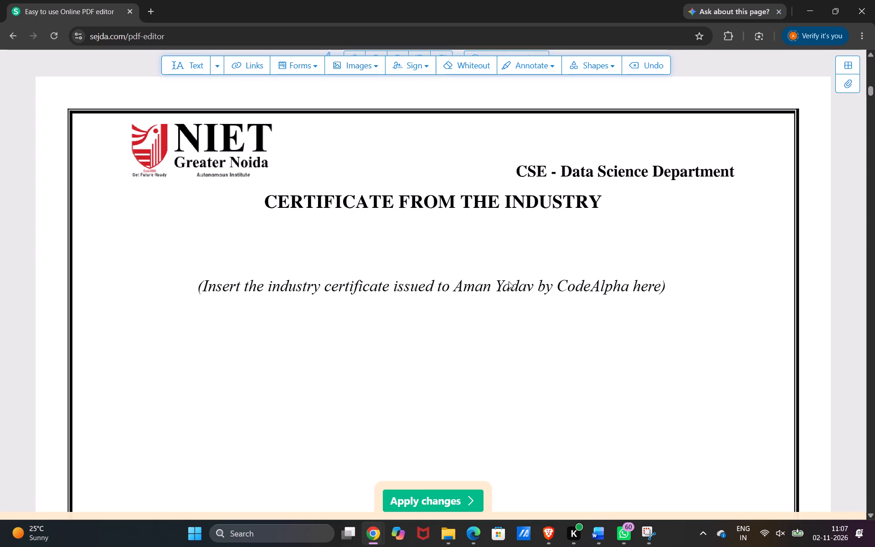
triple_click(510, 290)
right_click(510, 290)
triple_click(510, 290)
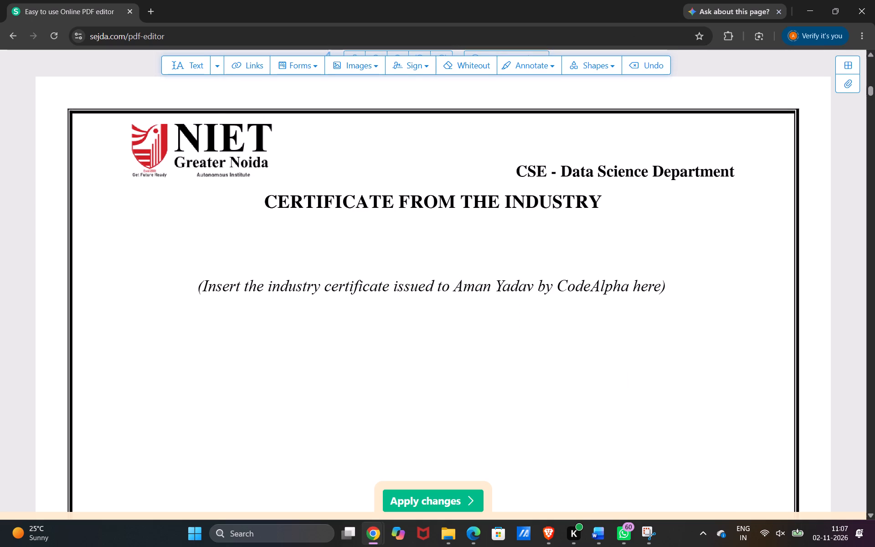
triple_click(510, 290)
Delete all the text of the industry certificate placeholder line using the Text tool.
click(198, 62)
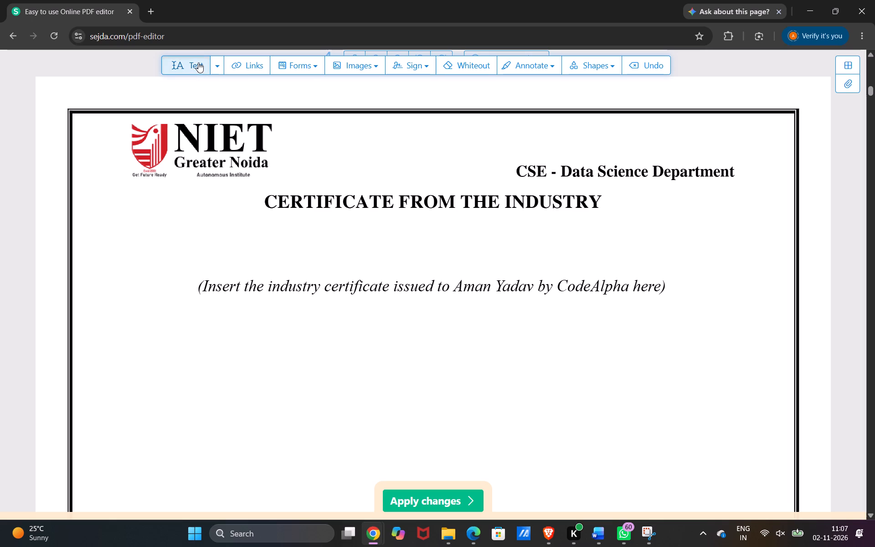
click(645, 67)
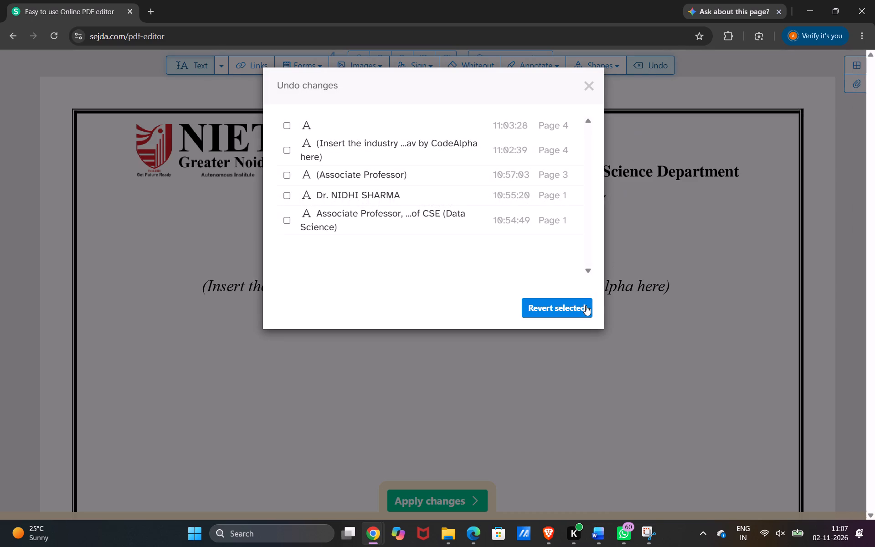
click(586, 305)
click(587, 296)
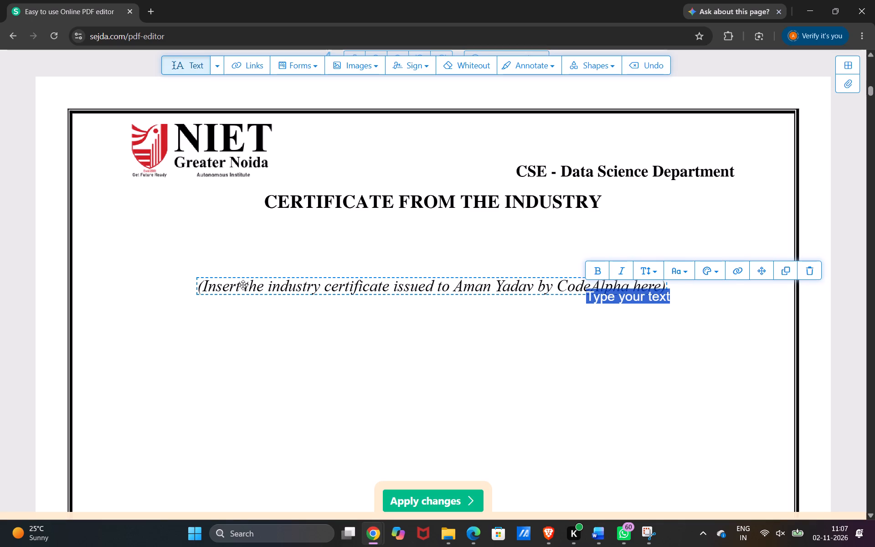
double_click(206, 289)
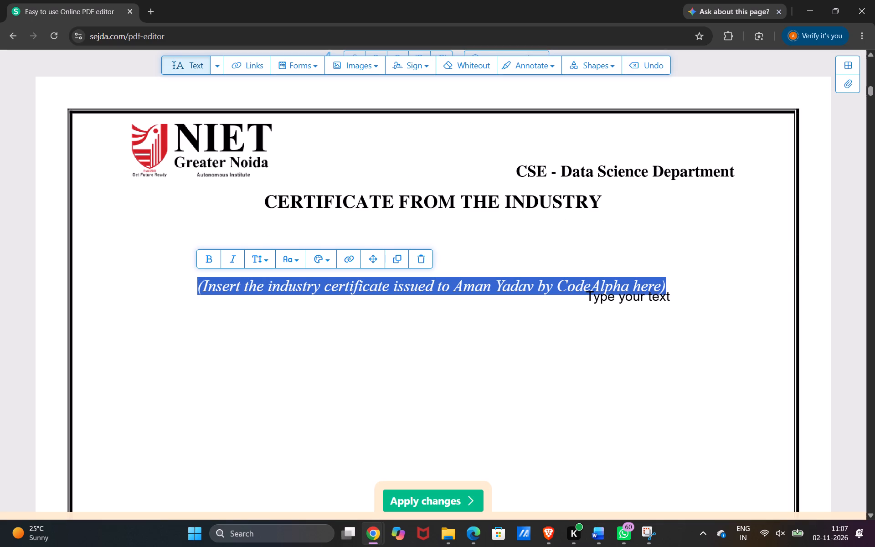
key(BackSpace)
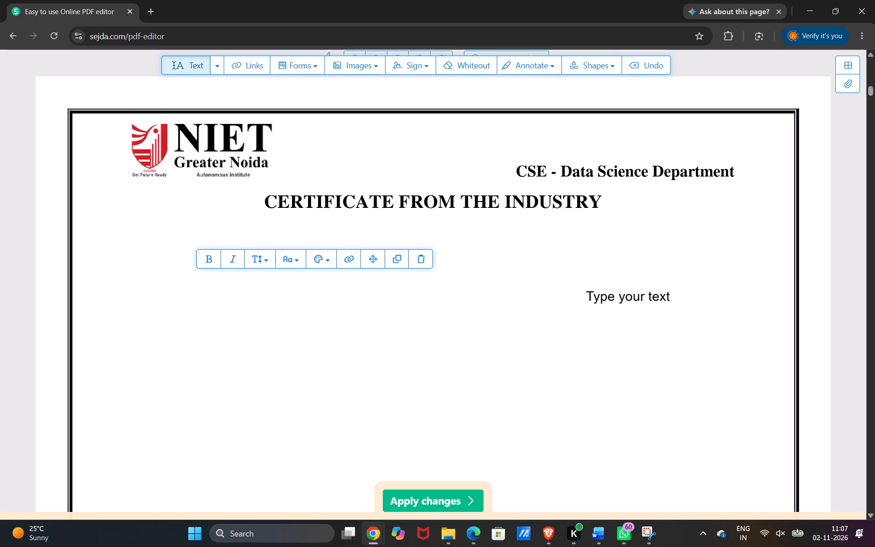
Clear the text of the stray "Type your text" box near where the placeholder line was.
click(638, 303)
click(638, 303)
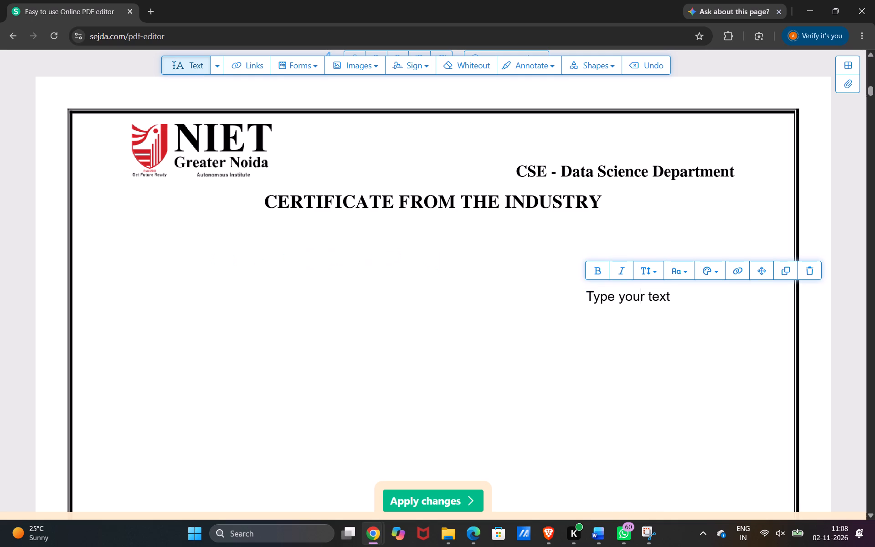
key(Right)
key(Right)
key(Right)
key(Right)
key(Right)
key(Right)
key(BackSpace)
key(BackSpace)
key(BackSpace)
key(BackSpace)
key(BackSpace)
key(BackSpace)
key(BackSpace)
key(BackSpace)
key(BackSpace)
key(BackSpace)
key(BackSpace)
key(BackSpace)
key(BackSpace)
key(BackSpace)
key(BackSpace)
key(BackSpace)
key(BackSpace)
key(BackSpace)
key(BackSpace)
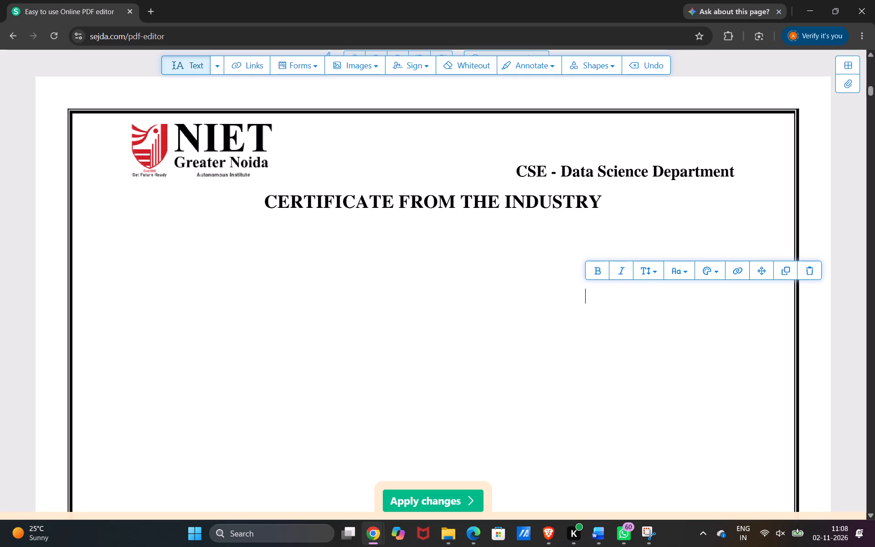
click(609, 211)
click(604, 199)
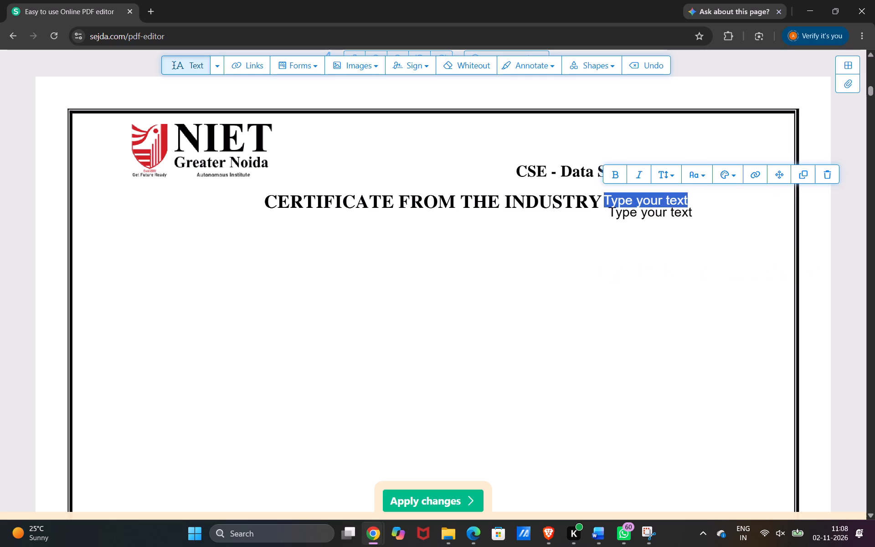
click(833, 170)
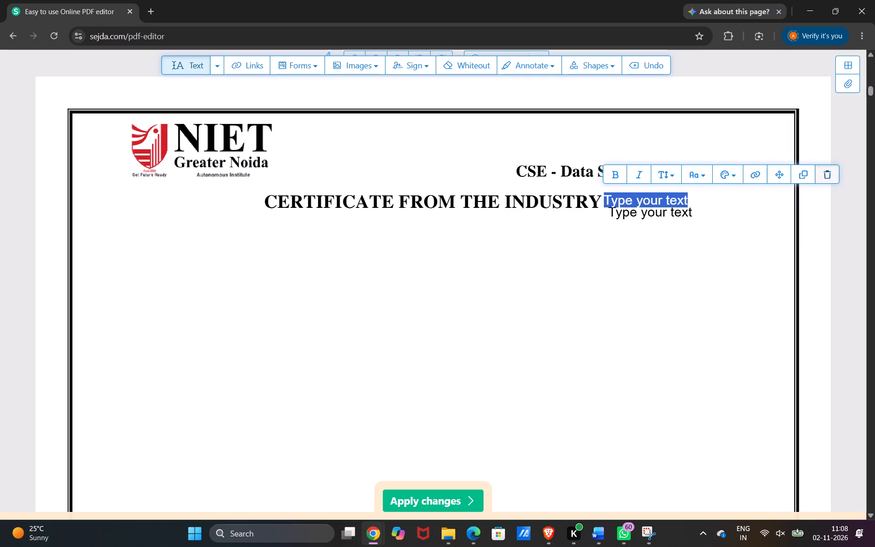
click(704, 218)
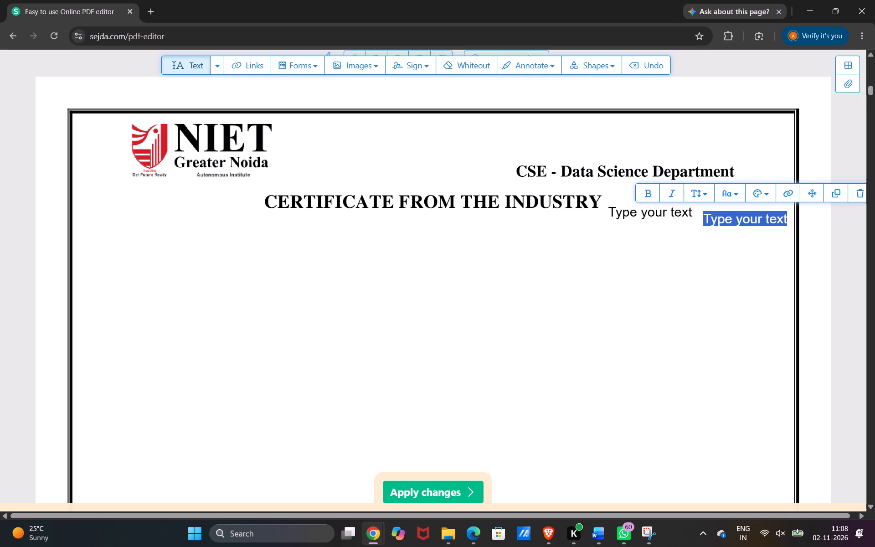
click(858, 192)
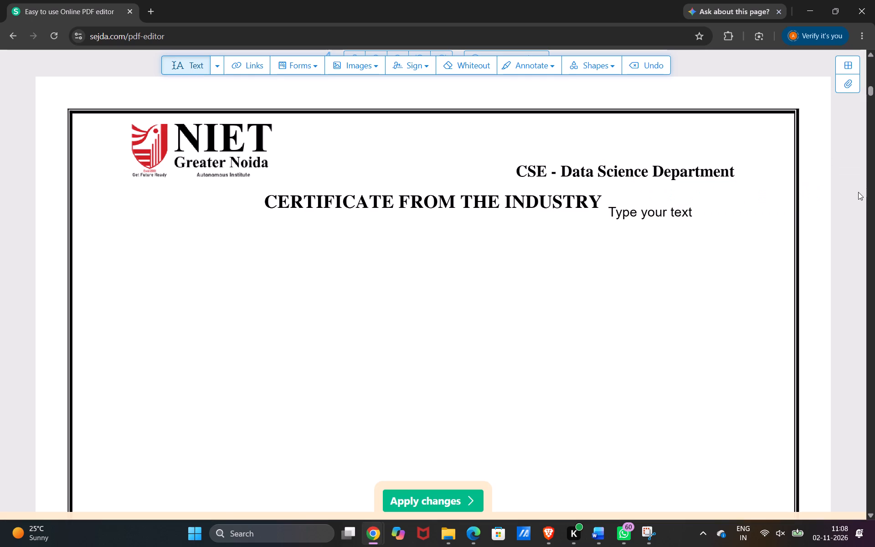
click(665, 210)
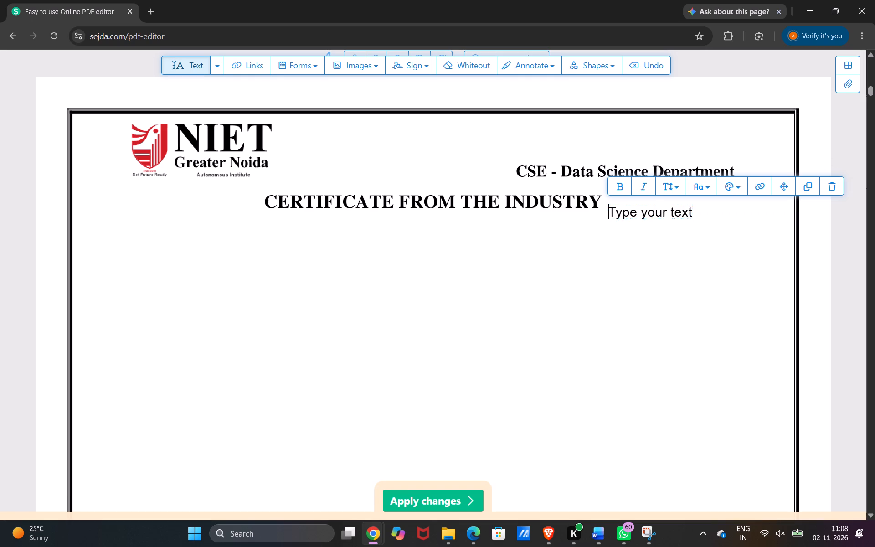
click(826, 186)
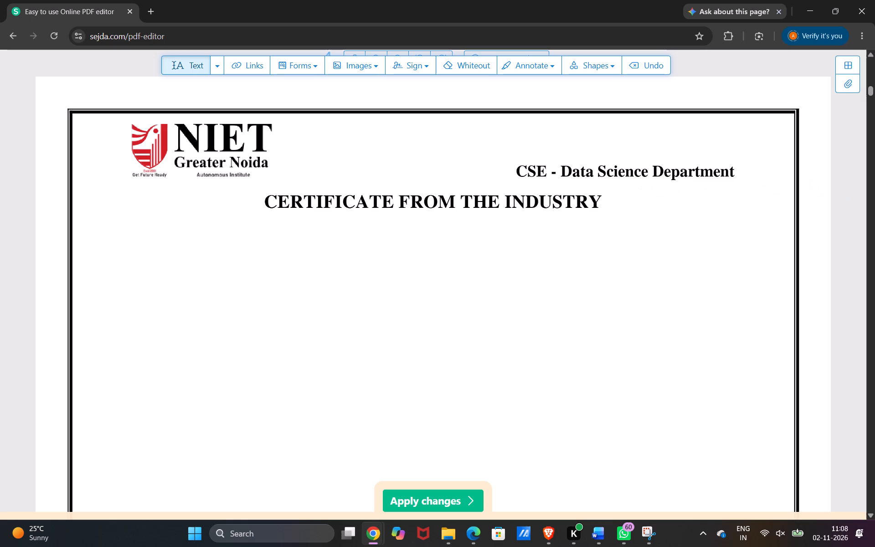
Add two line breaks at the end of the "CERTIFICATE FROM THE INDUSTRY" heading.
right_click(600, 197)
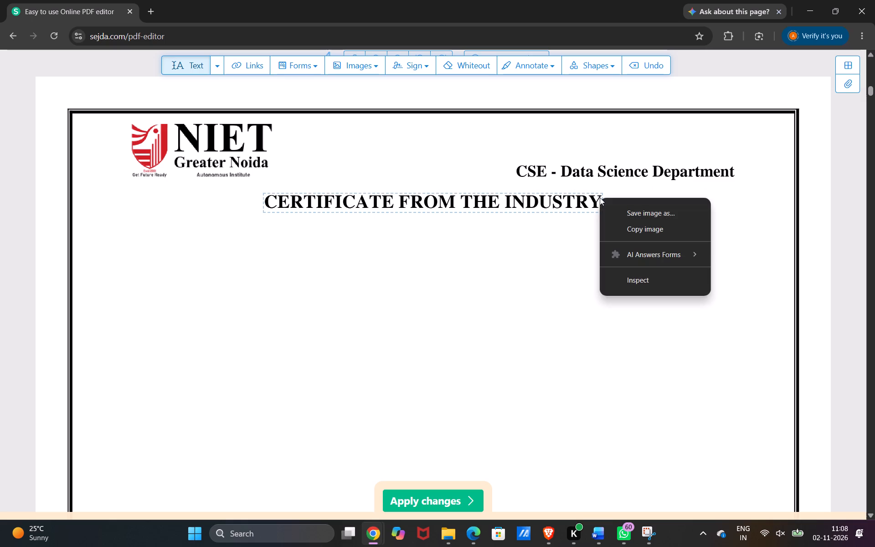
double_click(551, 205)
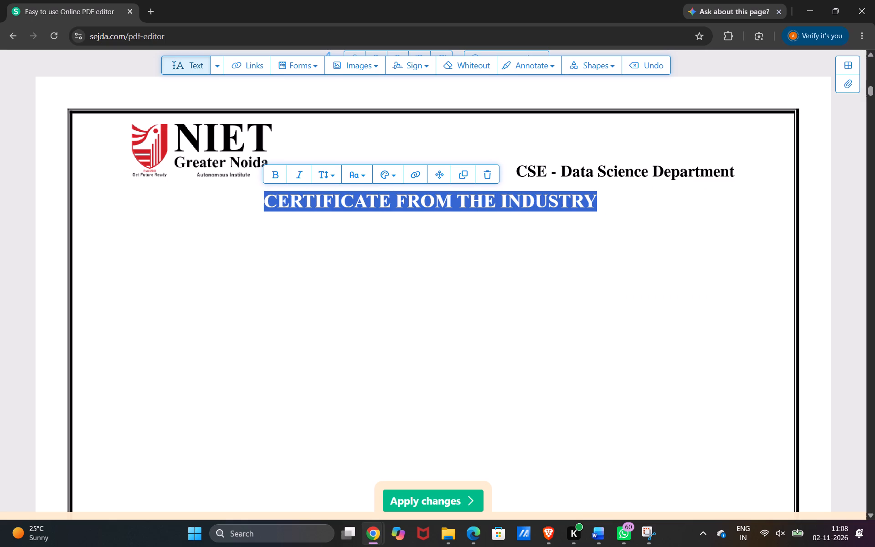
click(568, 199)
key(BackSpace)
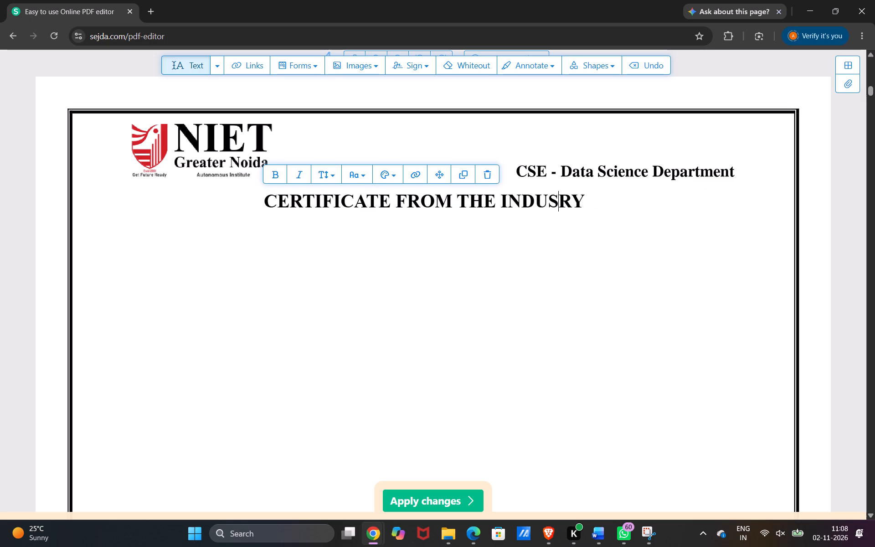
key(ctrl+z)
key(Right)
key(Right)
key(Right)
key(Return)
key(Return)
Paste the copied CodeAlpha completion certificate image and place it below the "CERTIFICATE FROM THE INDUSTRY" heading.
key(ctrl+v)
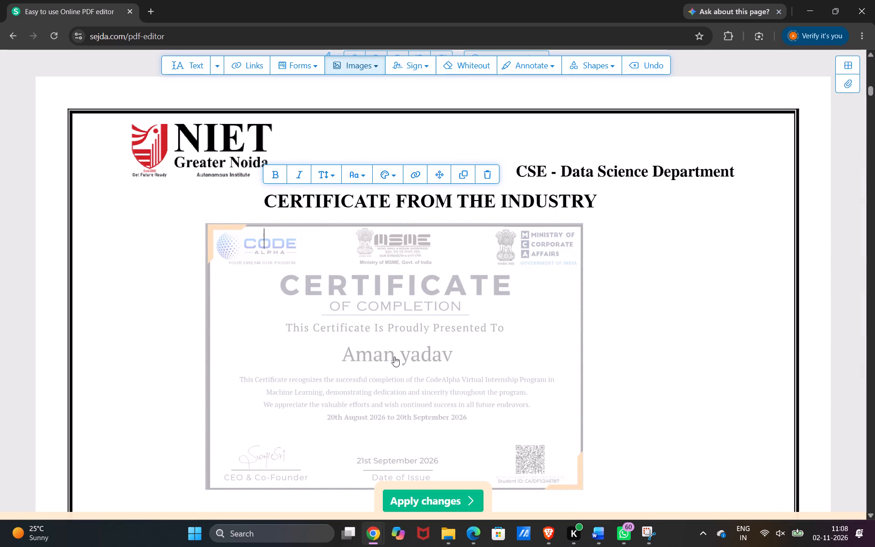
scroll(394, 356, down, 1)
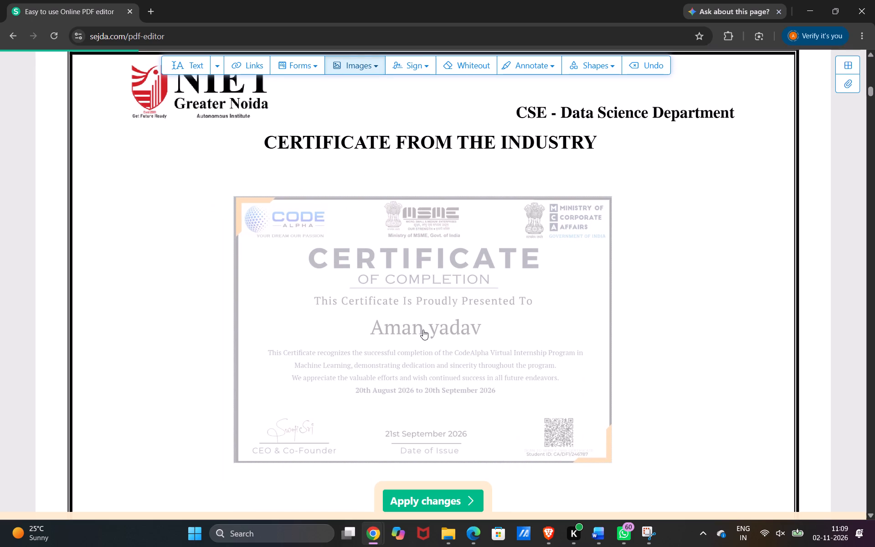
click(423, 330)
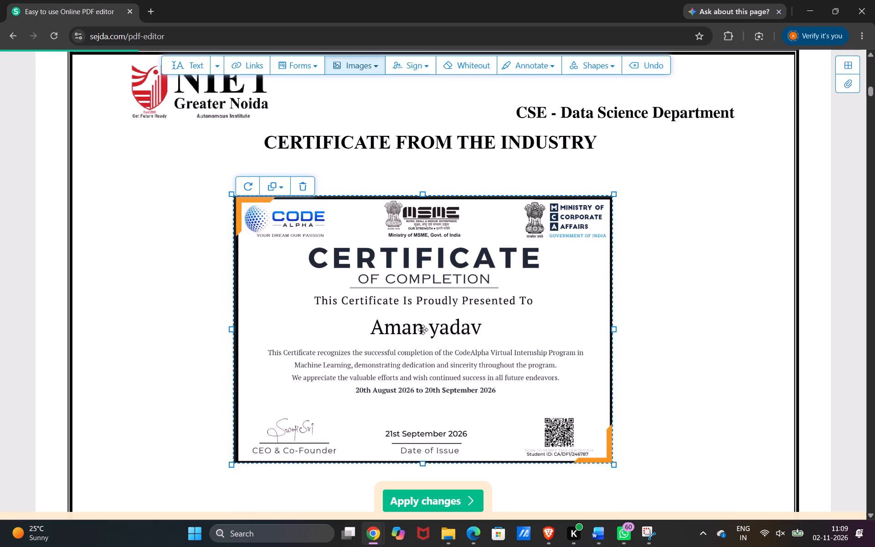
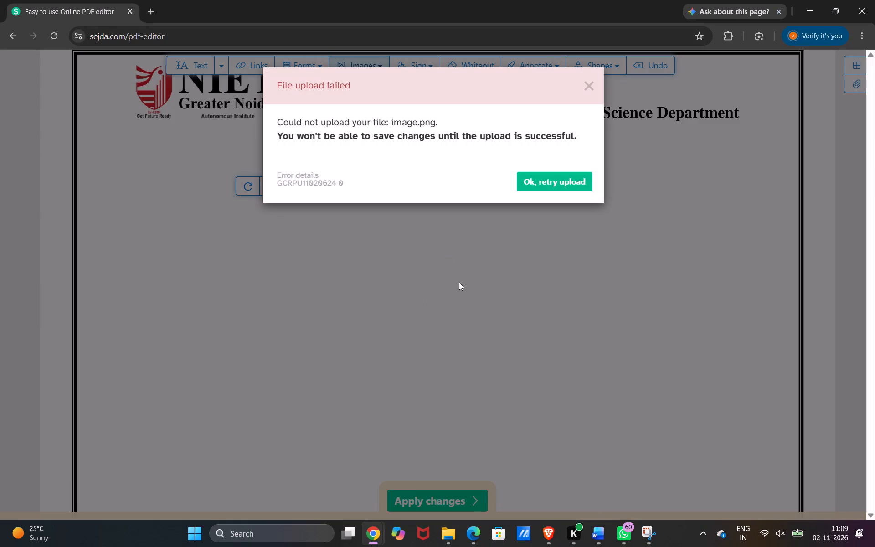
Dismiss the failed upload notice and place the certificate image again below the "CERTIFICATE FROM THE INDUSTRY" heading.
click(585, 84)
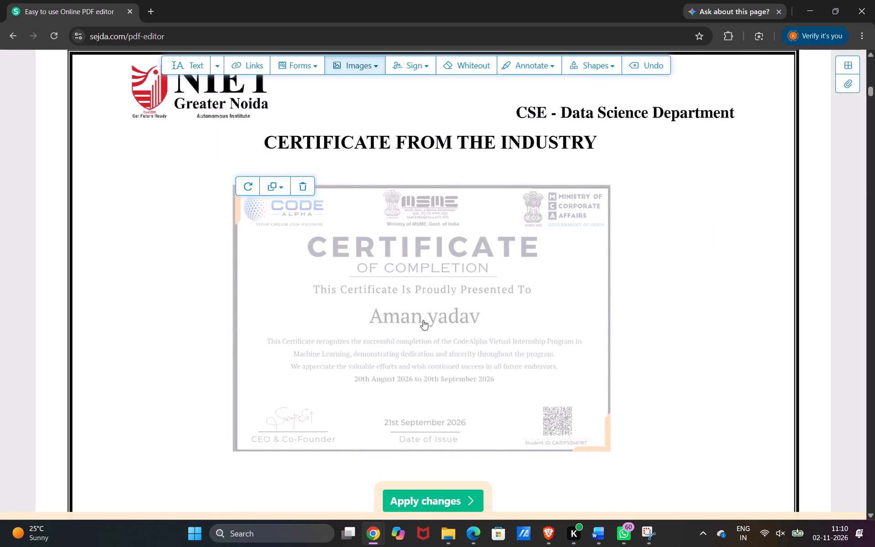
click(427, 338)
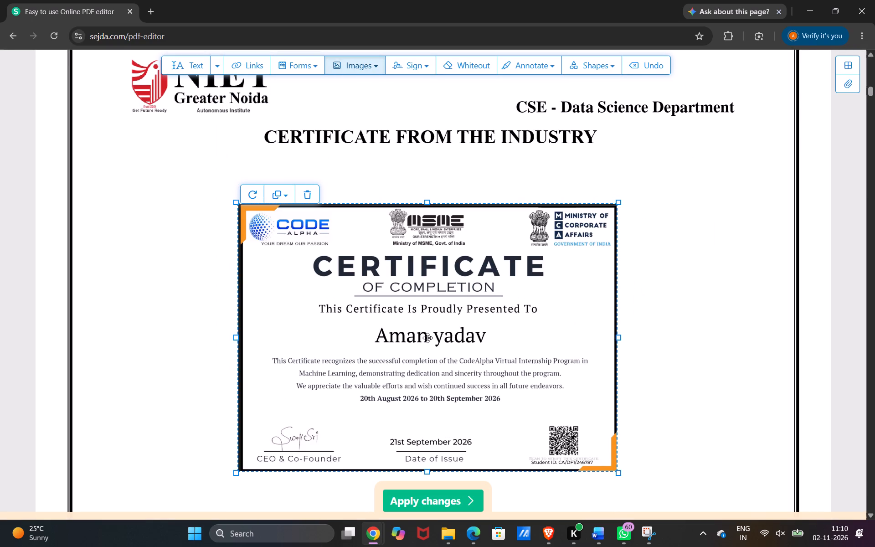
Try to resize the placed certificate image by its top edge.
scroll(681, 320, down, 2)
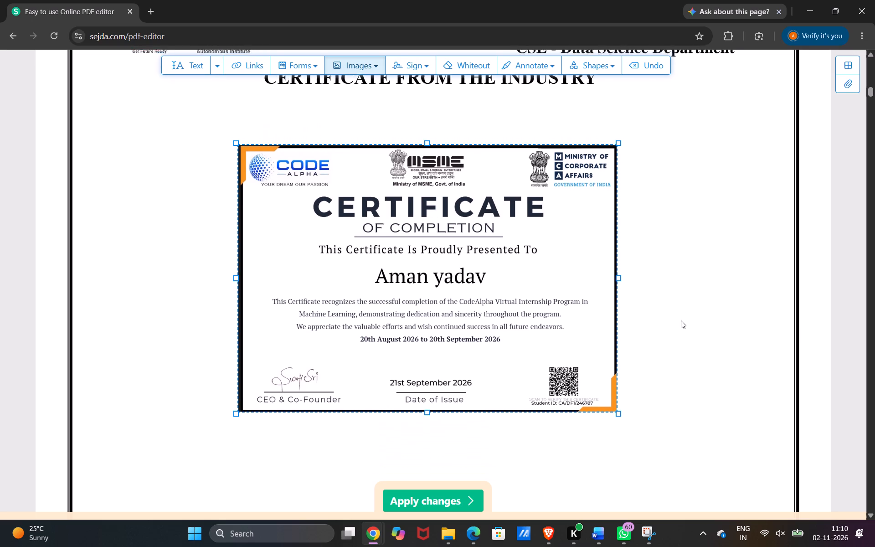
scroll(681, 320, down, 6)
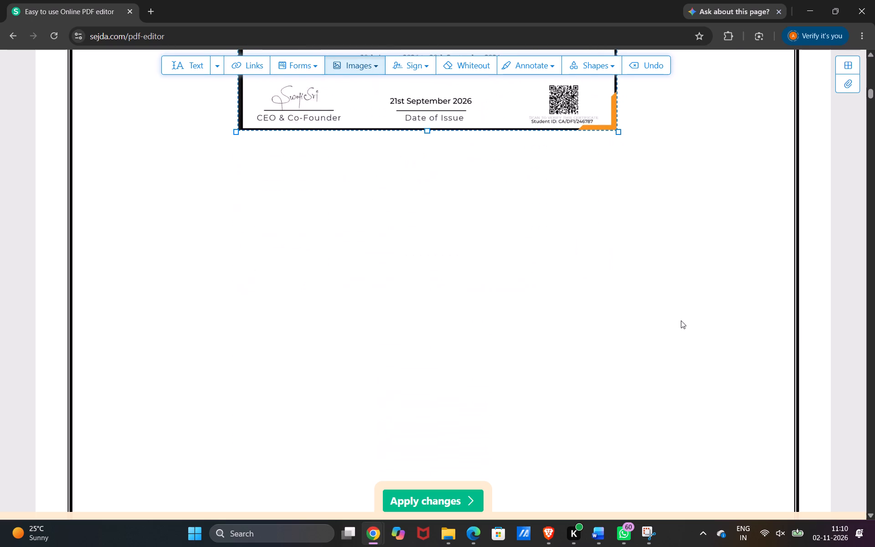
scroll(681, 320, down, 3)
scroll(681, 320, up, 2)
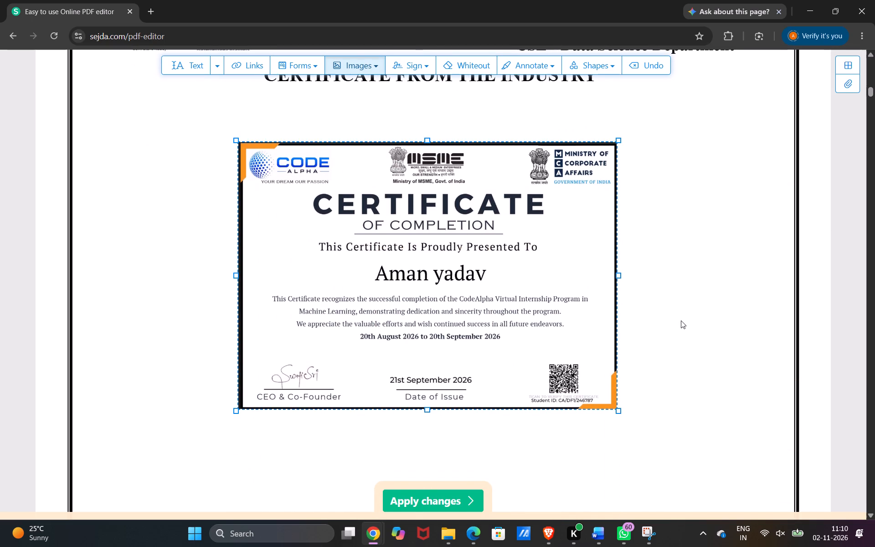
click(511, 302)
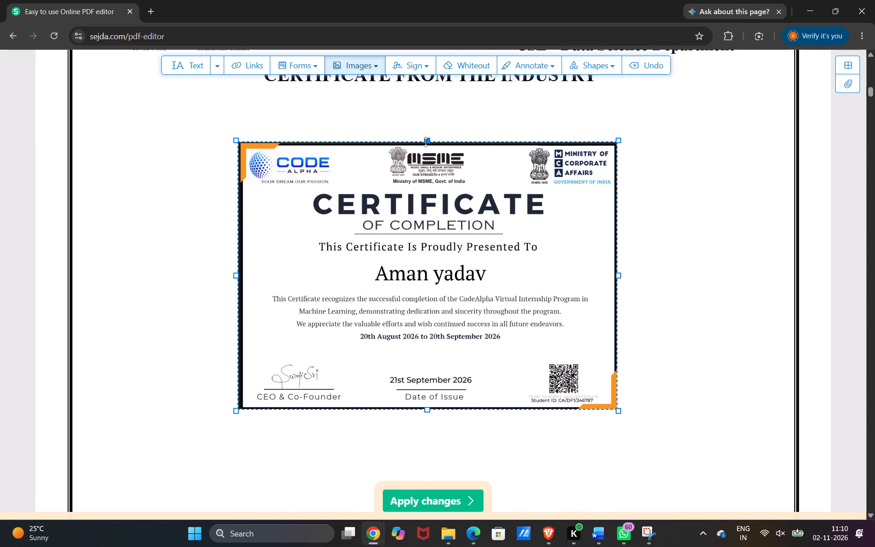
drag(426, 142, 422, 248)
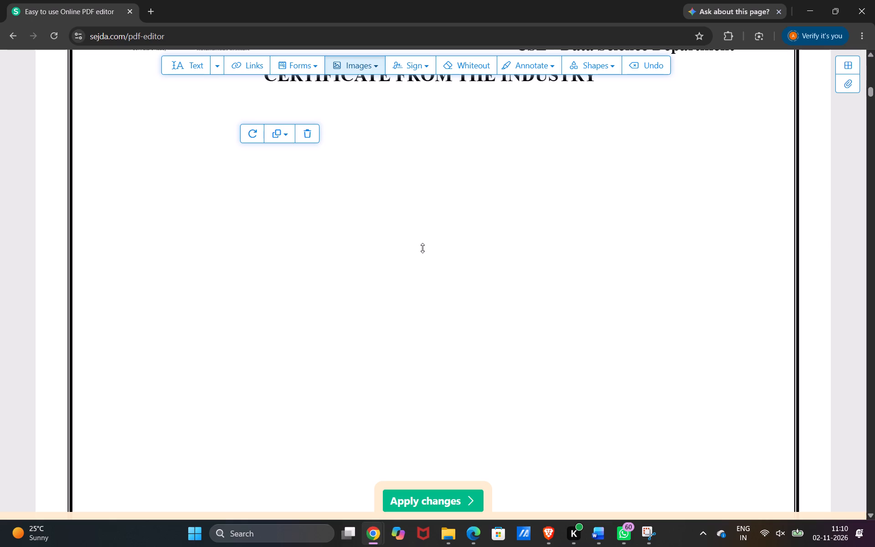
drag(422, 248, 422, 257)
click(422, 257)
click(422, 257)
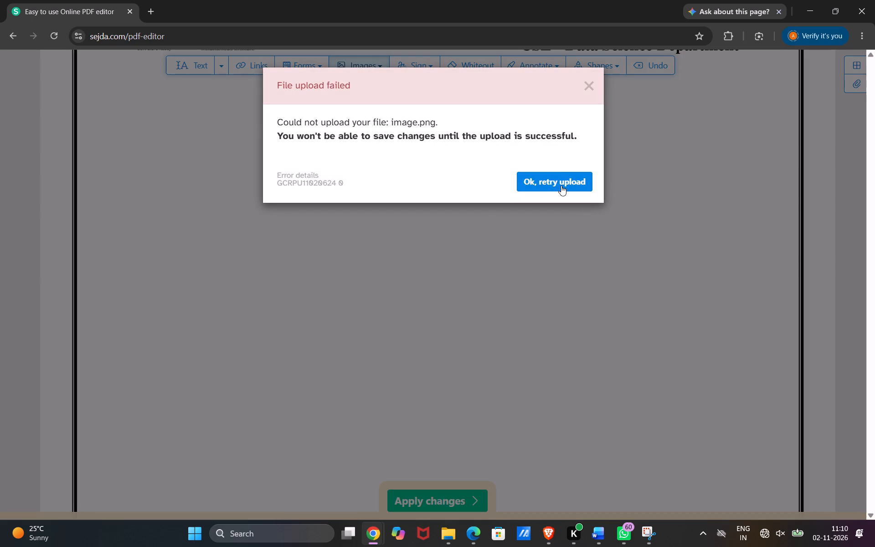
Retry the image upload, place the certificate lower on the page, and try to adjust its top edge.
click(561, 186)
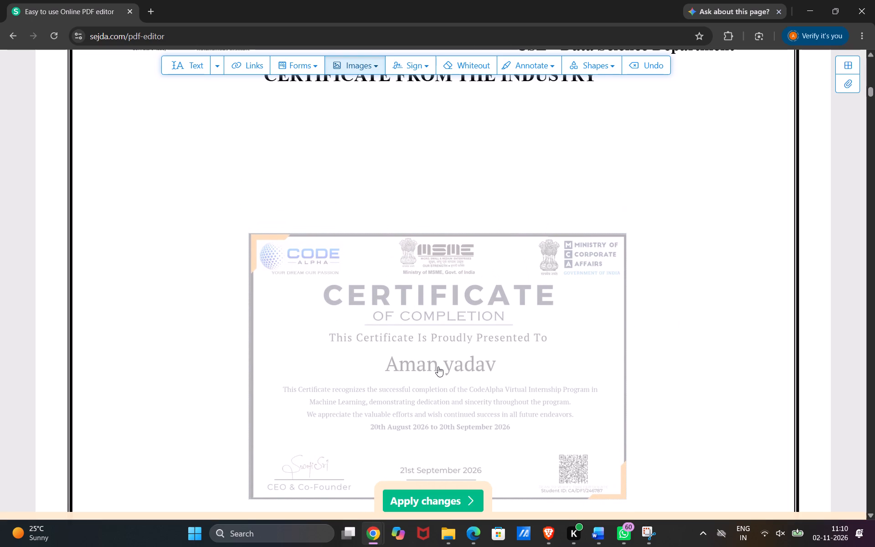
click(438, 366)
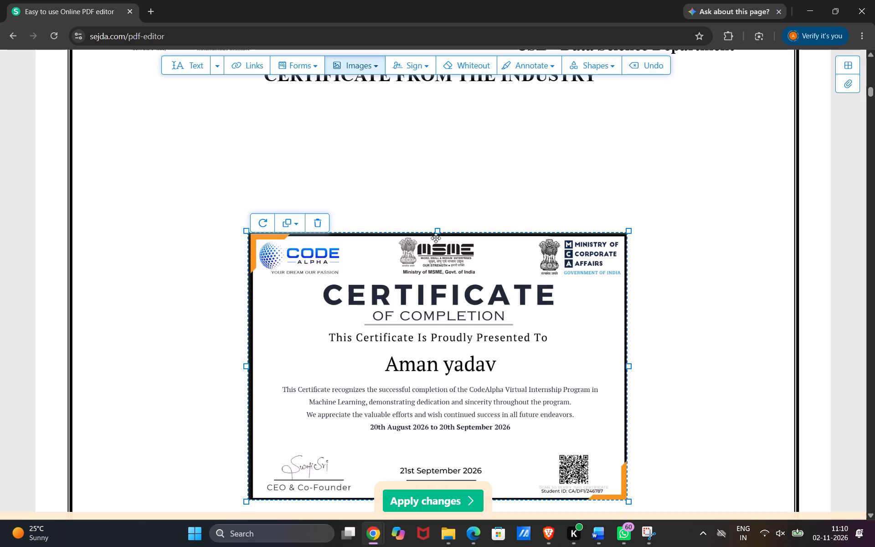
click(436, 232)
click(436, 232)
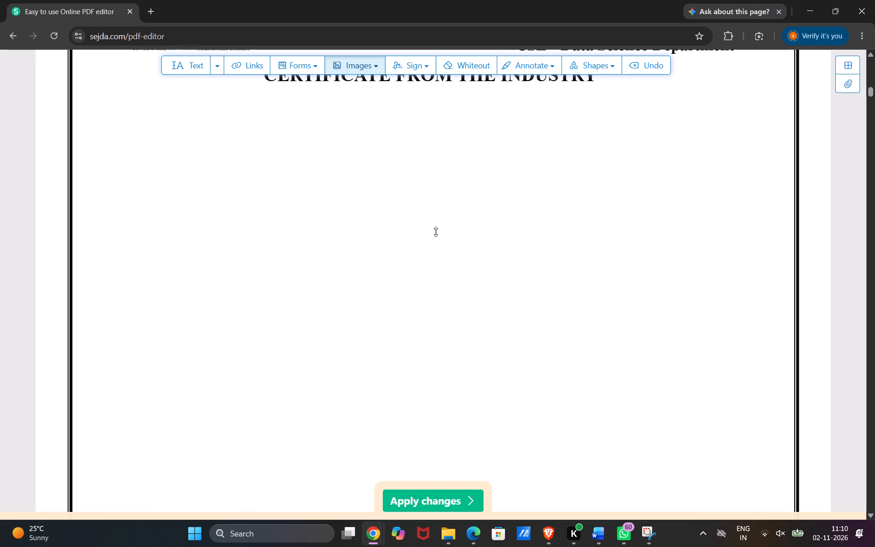
Retry the failed certificate image upload and place the image below the "CERTIFICATE FROM THE INDUSTRY" heading.
scroll(436, 232, down, 1)
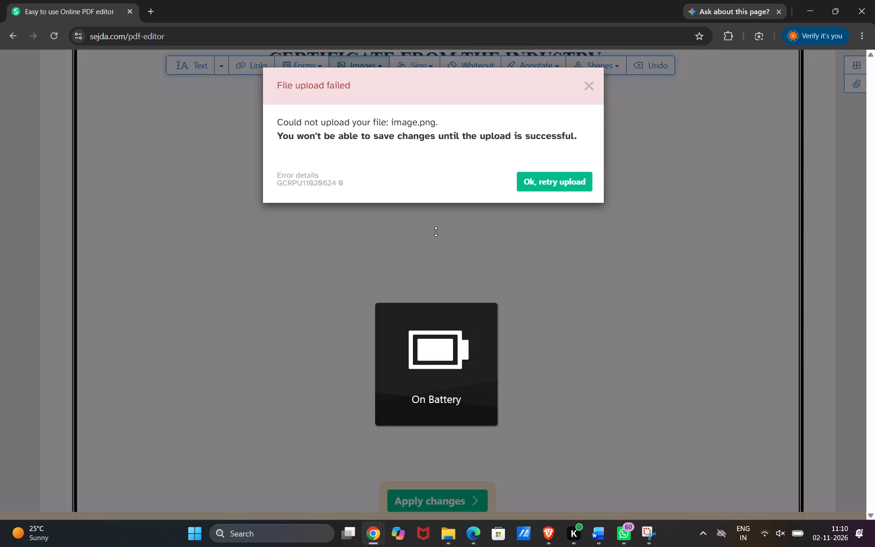
scroll(436, 232, down, 1)
click(557, 183)
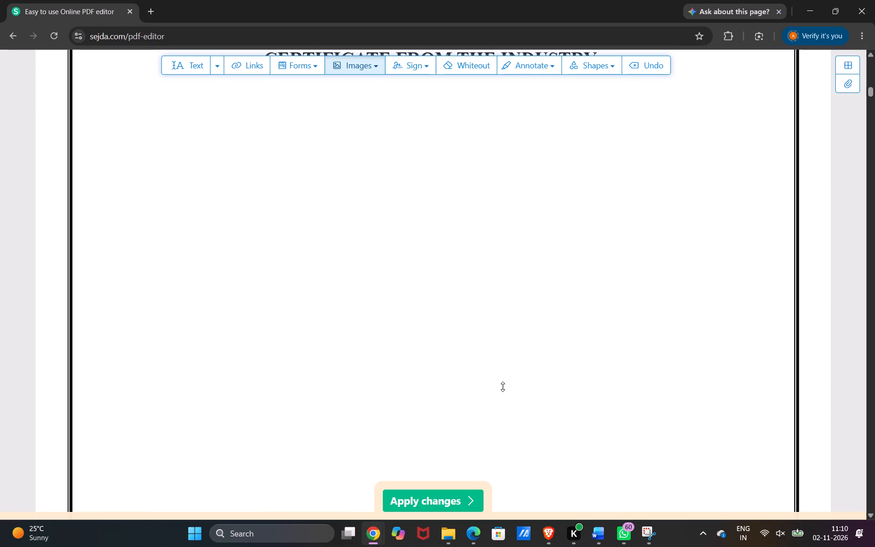
click(417, 321)
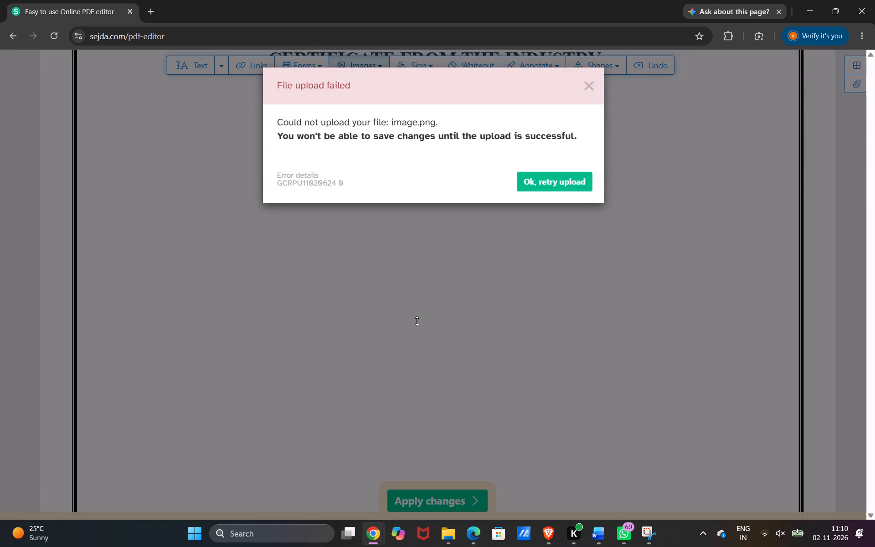
click(554, 191)
click(556, 183)
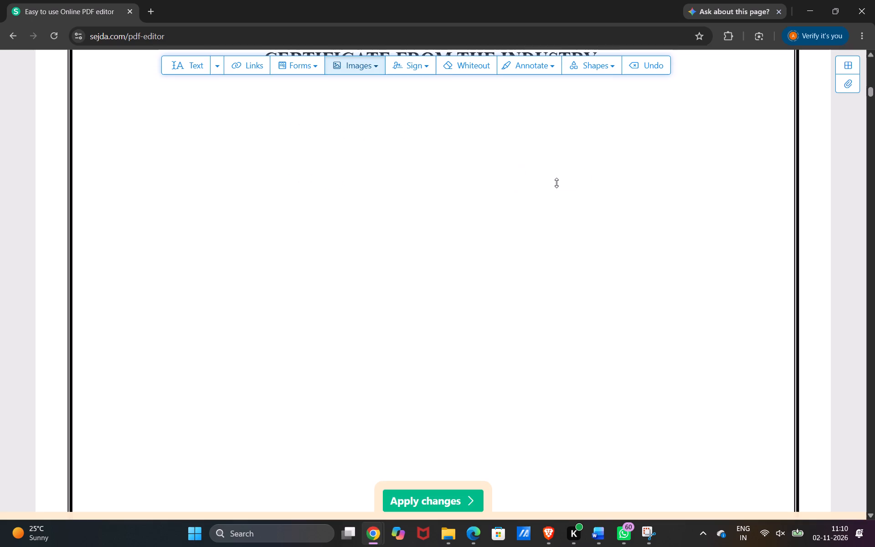
scroll(527, 230, left, 2)
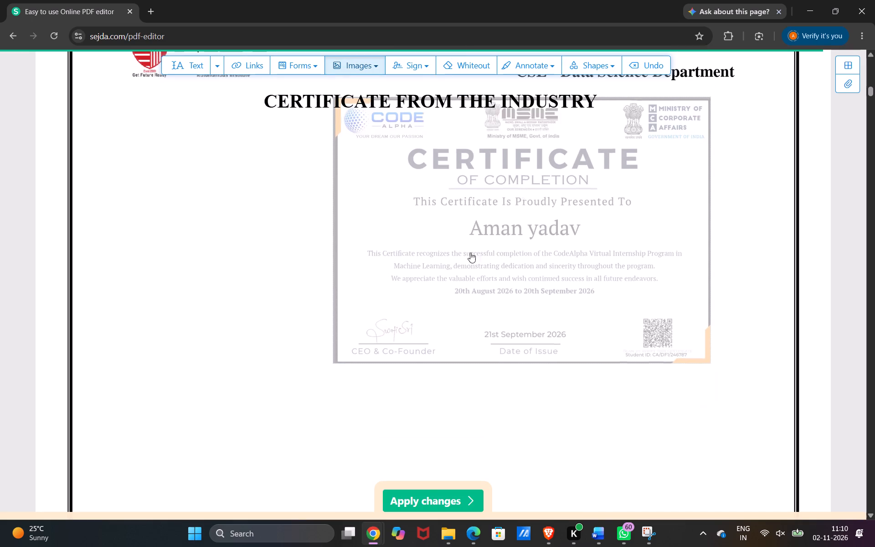
click(419, 336)
click(419, 336)
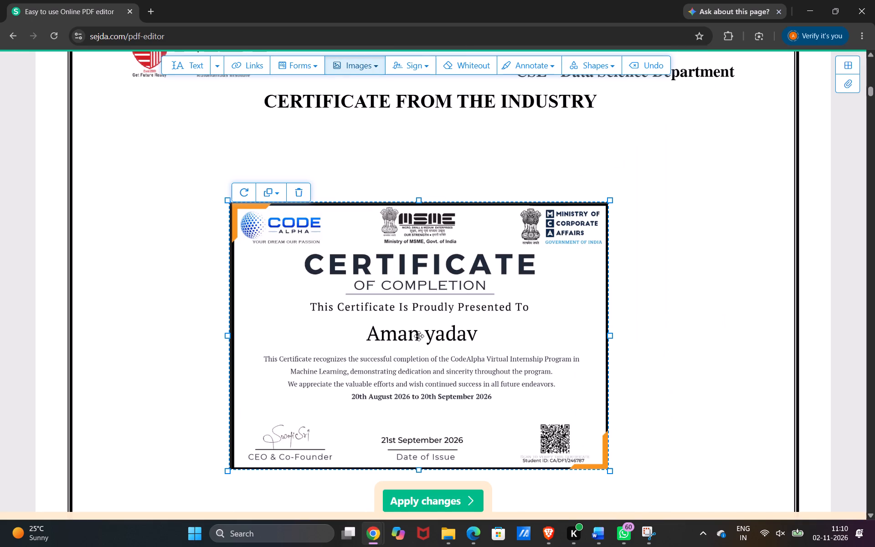
Move the certificate image slightly up and to the right, about centred under the heading.
drag(605, 201, 623, 195)
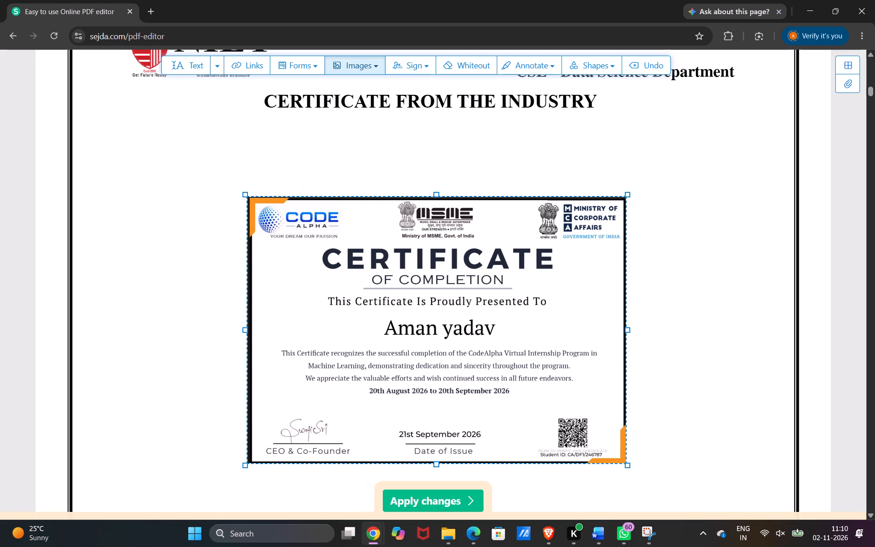
drag(624, 200, 623, 196)
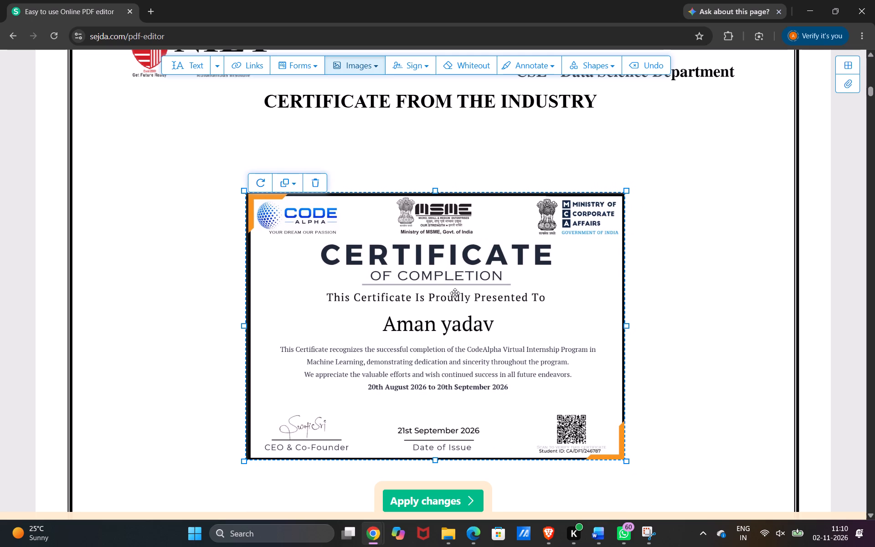
click(242, 194)
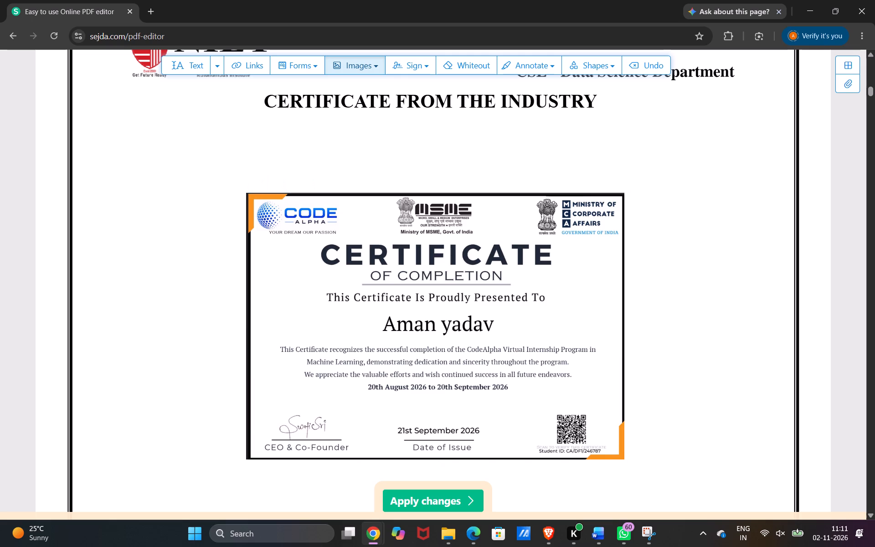
drag(242, 194, 249, 197)
click(249, 197)
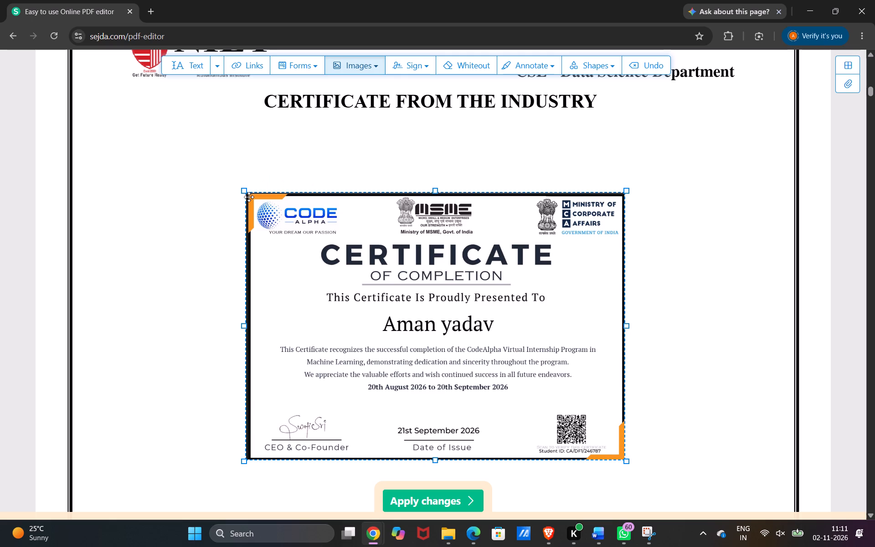
drag(249, 197, 246, 193)
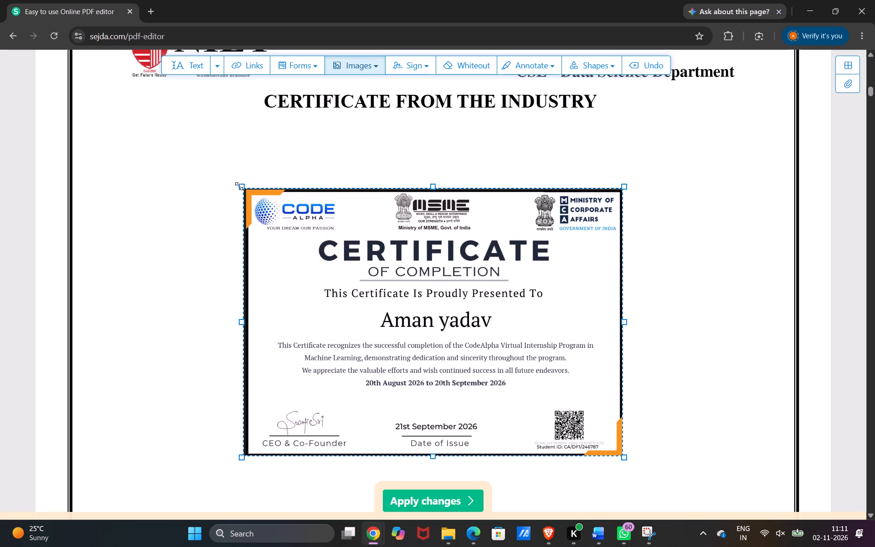
Enlarge the certificate image from its upper-left and lower-right corners until it spans most of the page frame's width, starting just below the heading.
drag(242, 186, 139, 132)
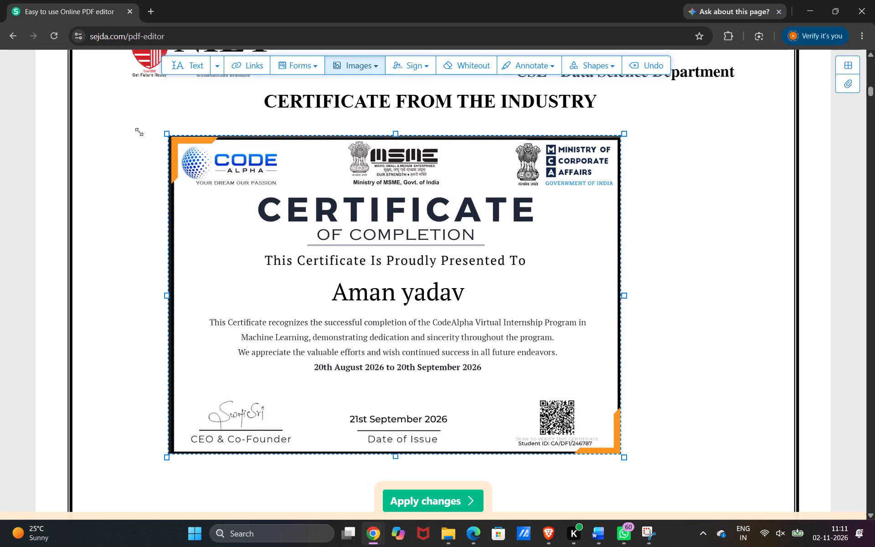
drag(139, 132, 104, 114)
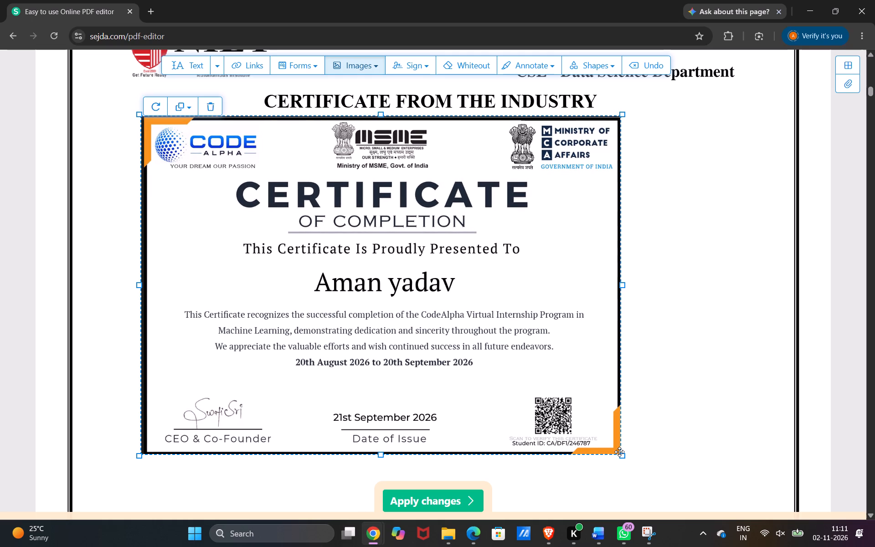
drag(622, 456, 816, 543)
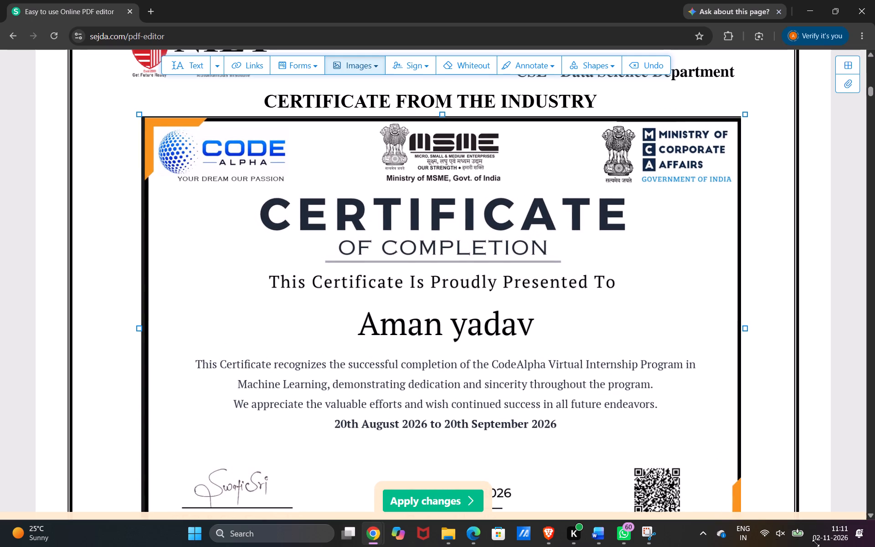
drag(816, 543, 831, 543)
Examine the enlarged certificate's fit inside the page frame and look over the following pages of the report.
scroll(636, 445, down, 1)
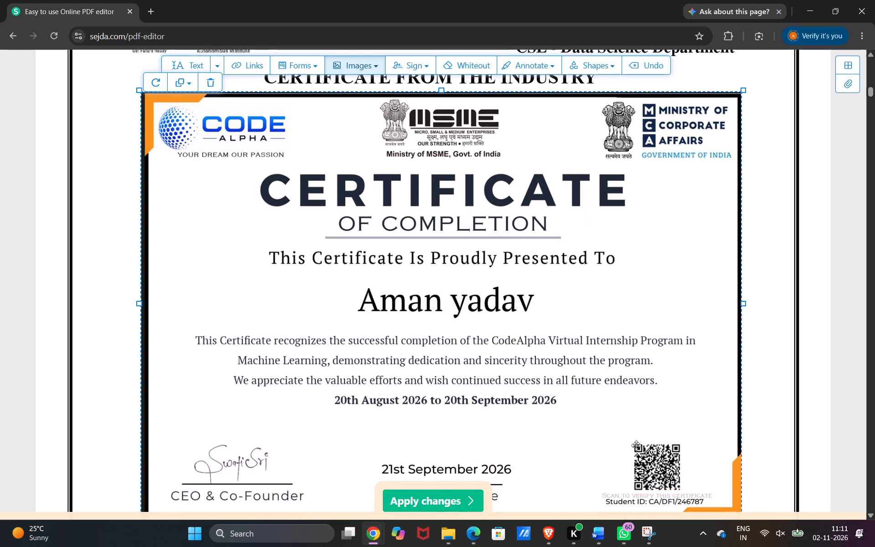
scroll(636, 445, down, 1)
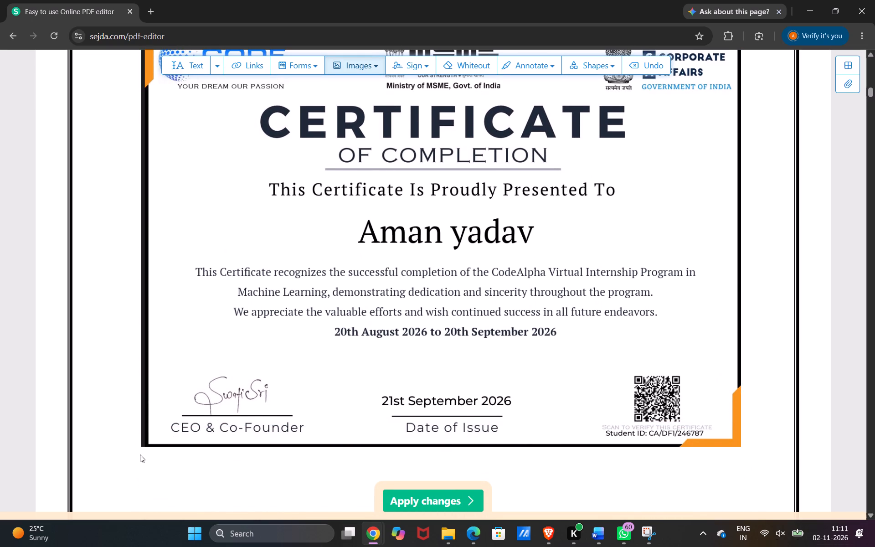
scroll(383, 418, up, 1)
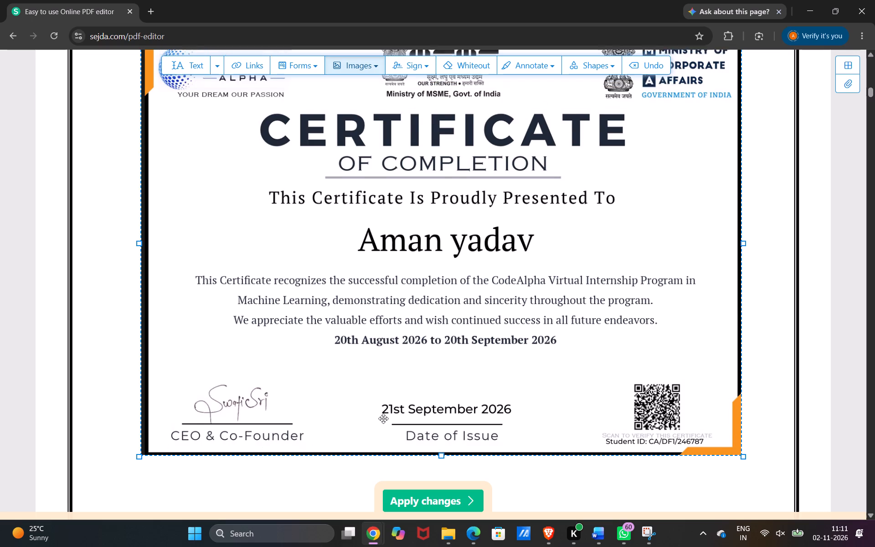
scroll(383, 418, up, 2)
scroll(383, 418, down, 1)
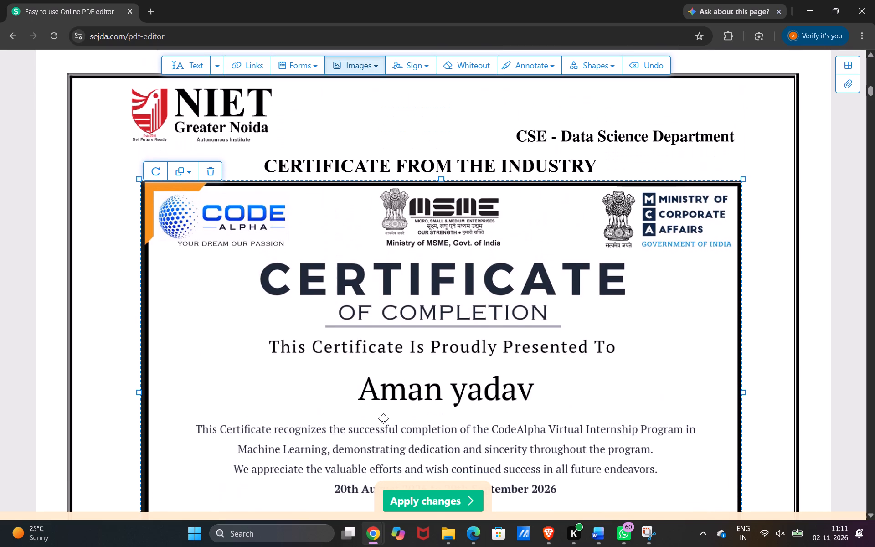
scroll(383, 418, down, 1)
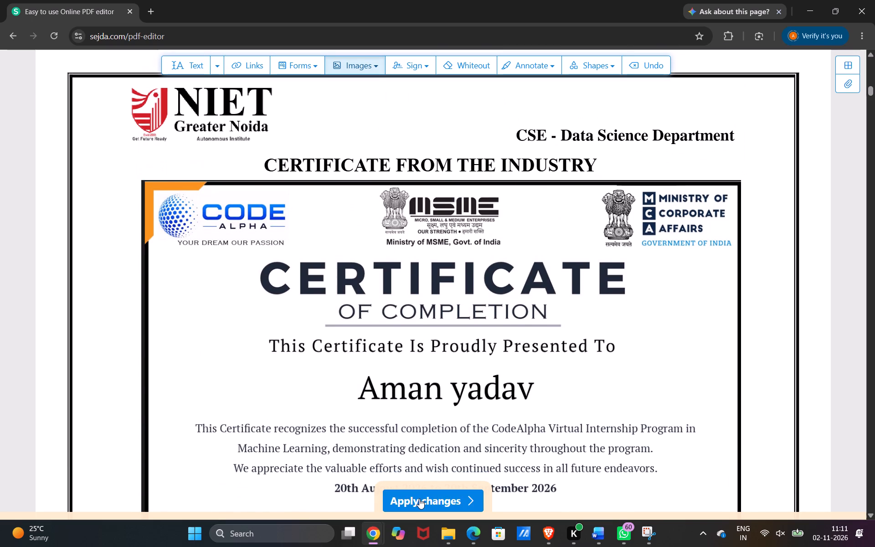
scroll(489, 403, down, 5)
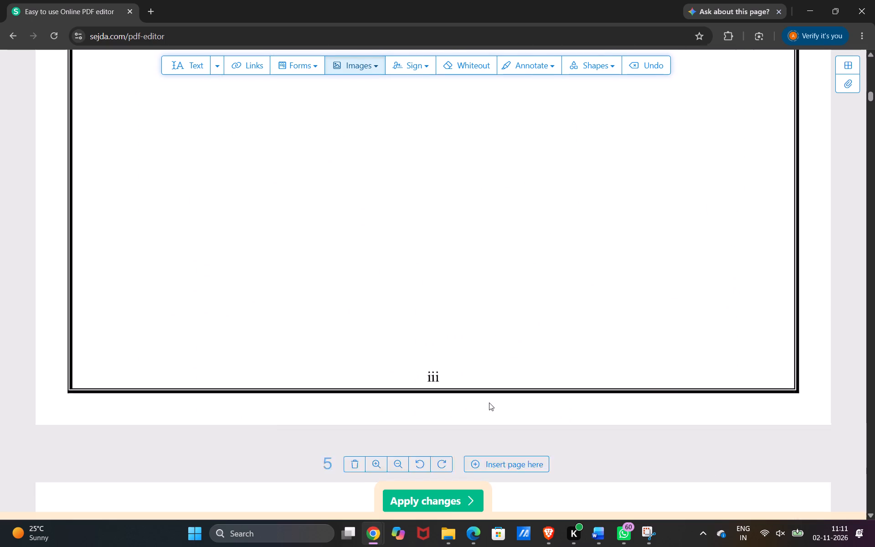
scroll(489, 403, down, 3)
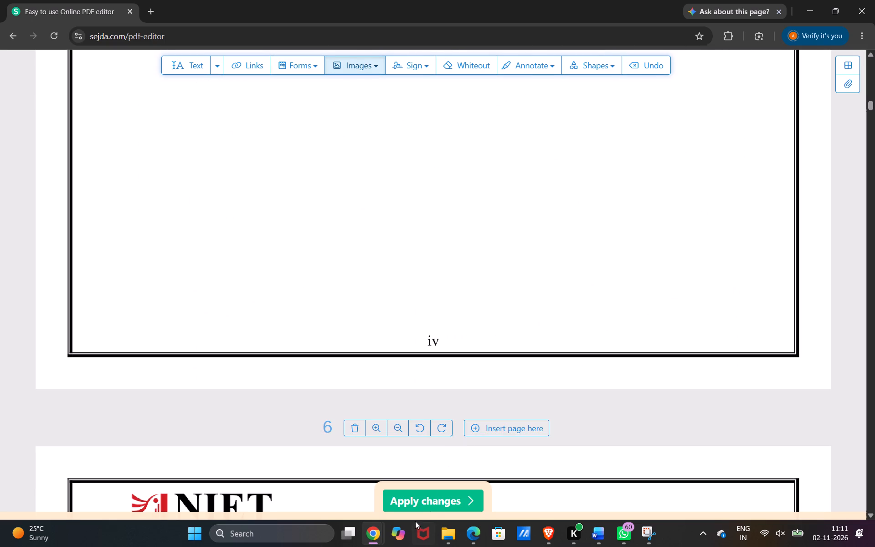
Apply the changes to the document and download the edited internship report PDF.
click(417, 507)
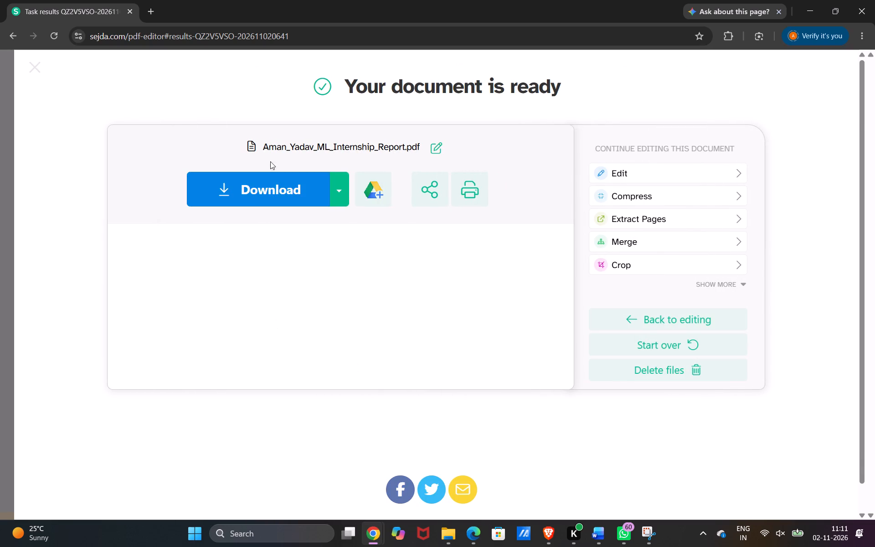
click(250, 199)
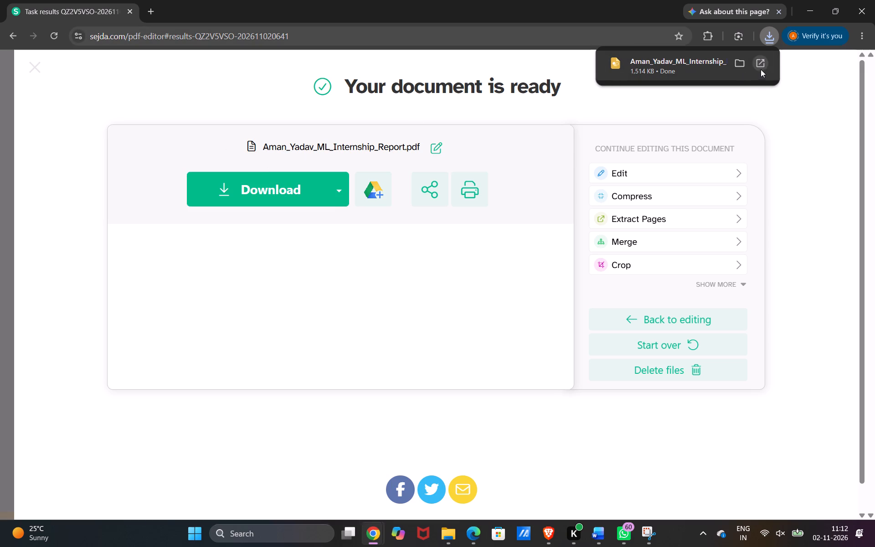
Show the downloaded internship report PDF in its folder in File Explorer.
click(738, 64)
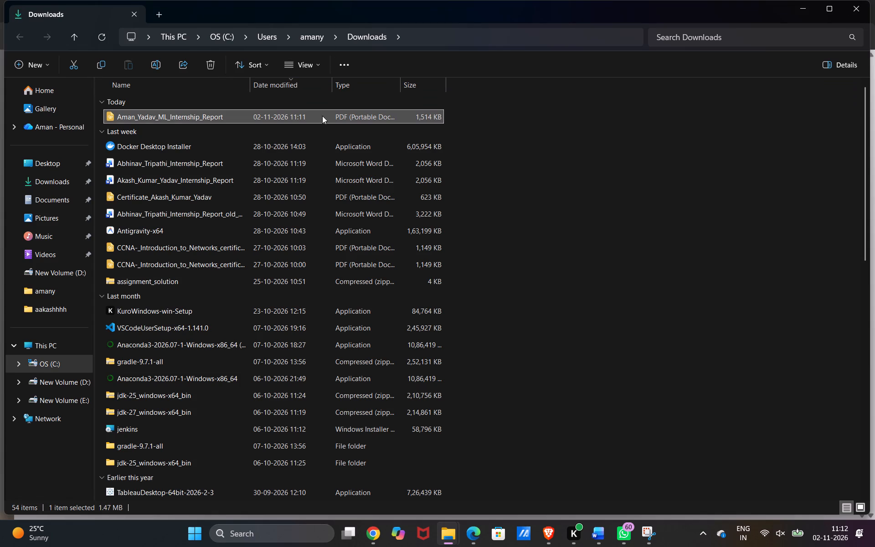
Open the downloaded ML internship report PDF in LibreOffice Draw, dismiss the file format registration notice, and maximize the window.
double_click(306, 117)
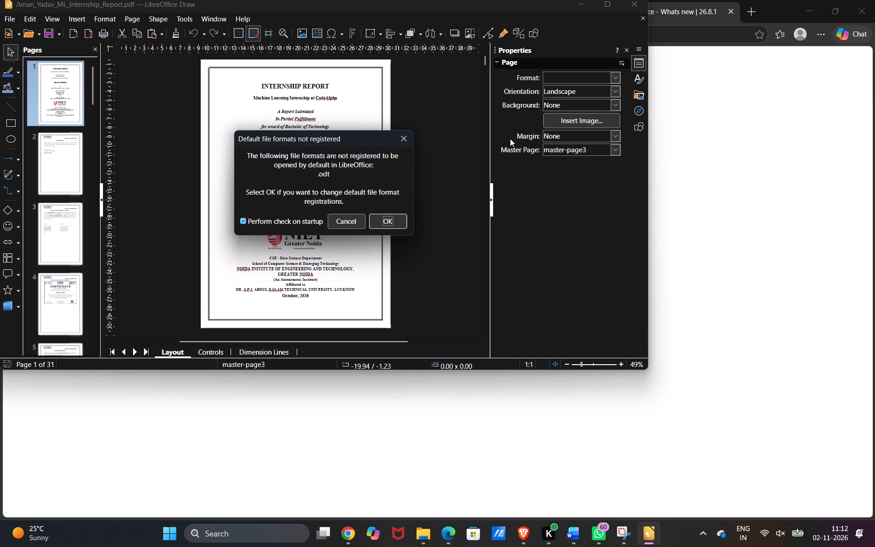
click(405, 139)
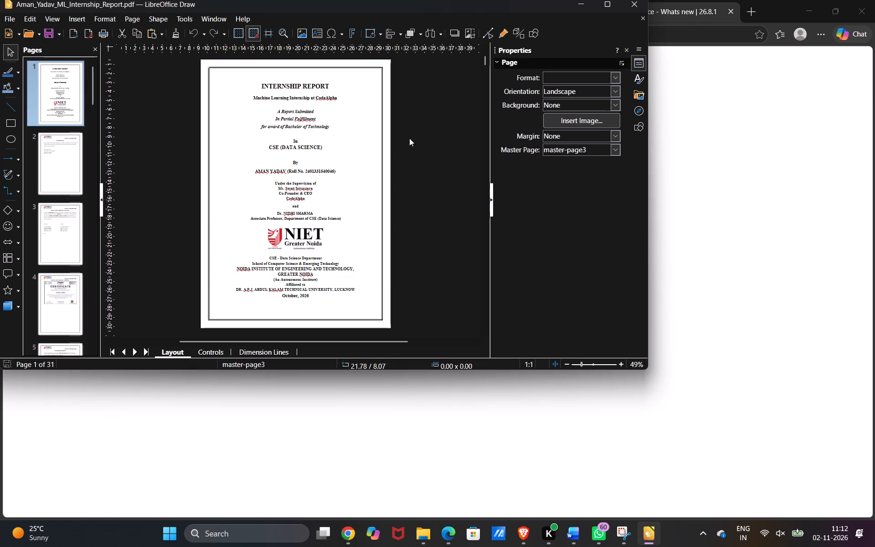
click(611, 2)
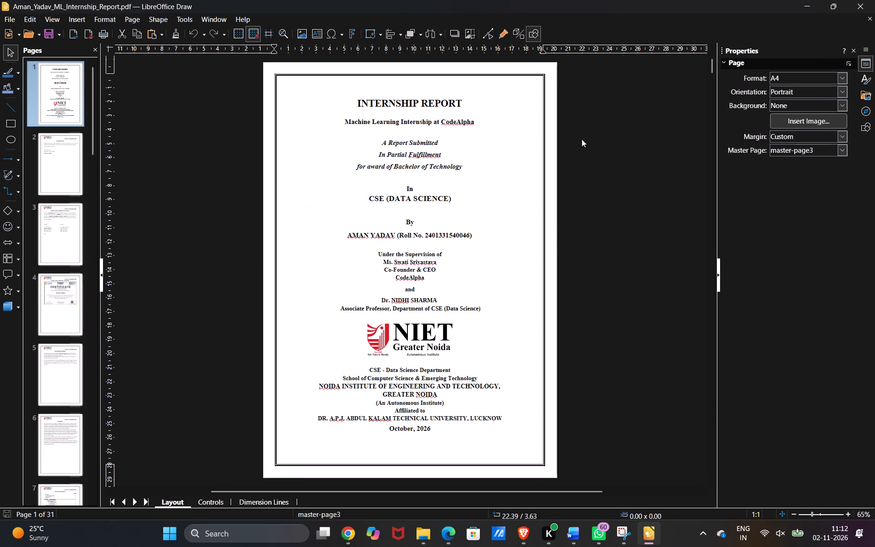
Check the edited report's opening pages, from the cover's supervisor details through the acknowledgement page, and re-examine the inserted CodeAlpha certificate.
scroll(551, 233, down, 1)
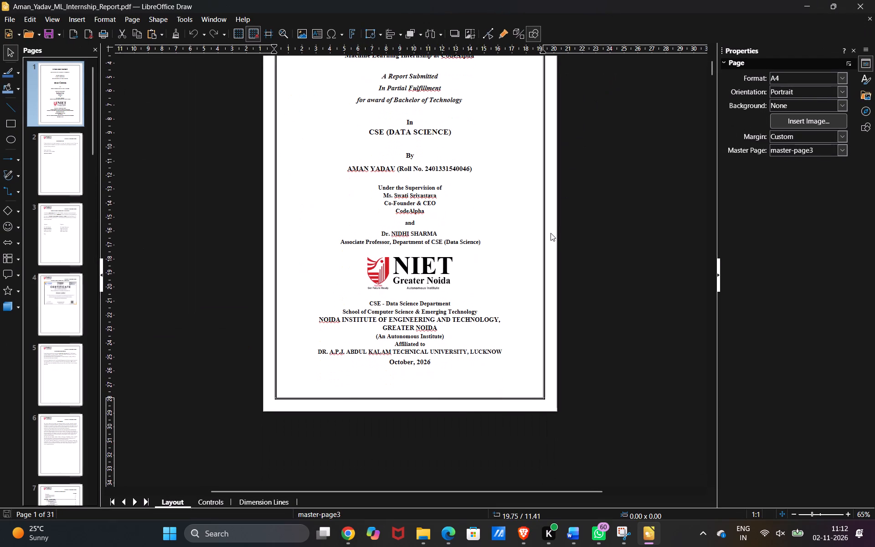
scroll(551, 233, down, 9)
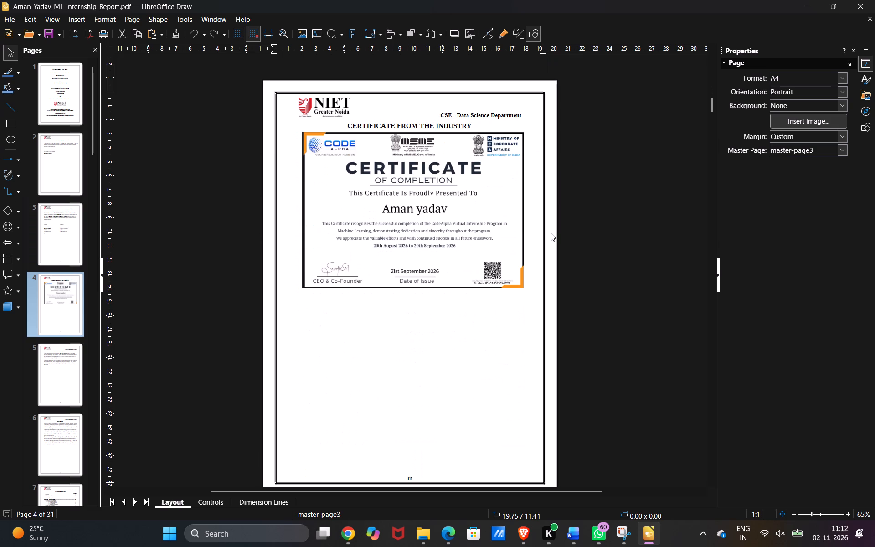
scroll(551, 233, down, 1)
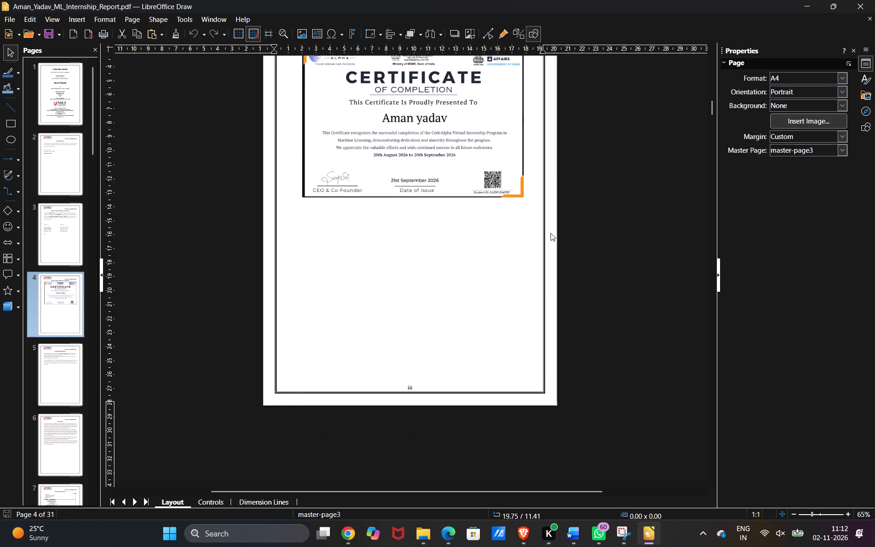
scroll(551, 233, down, 4)
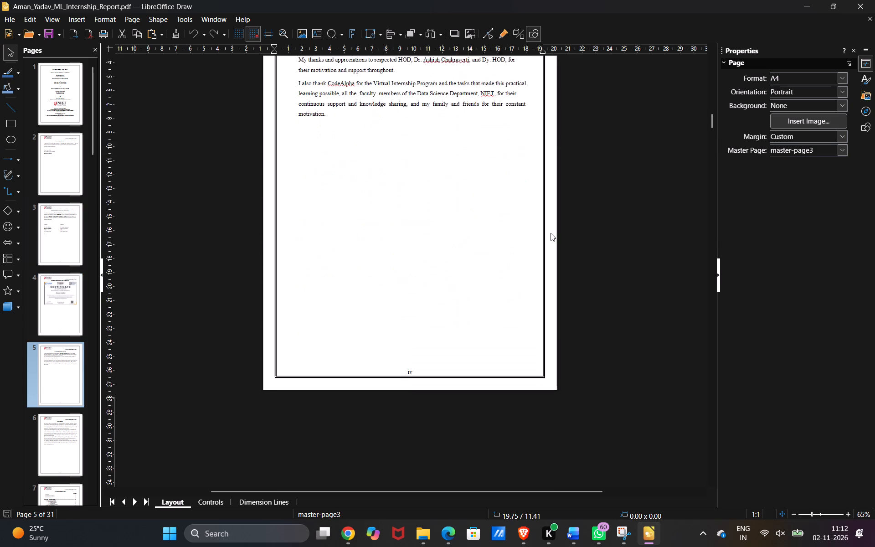
scroll(551, 233, down, 2)
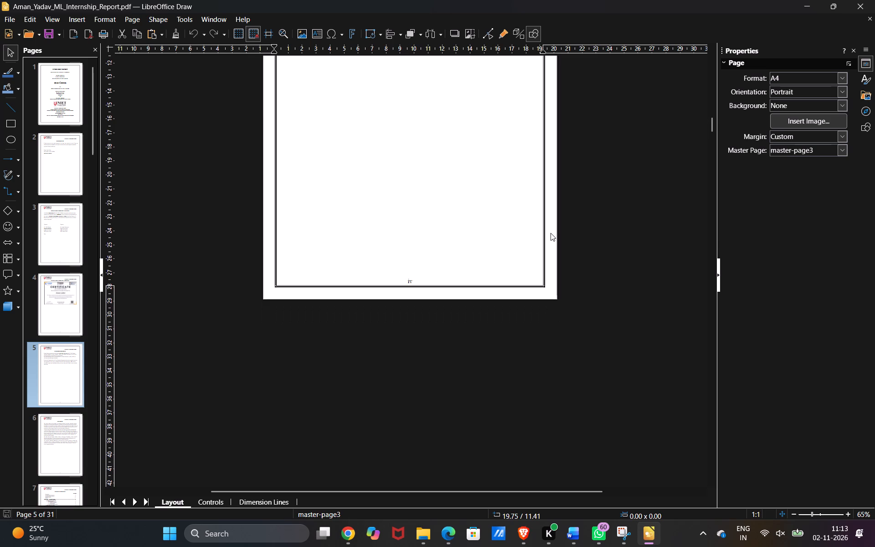
scroll(551, 233, up, 2)
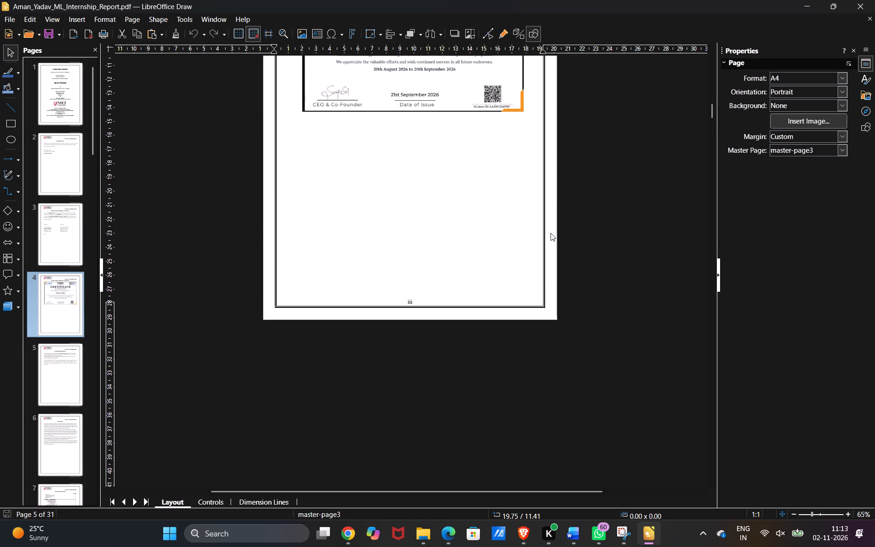
scroll(551, 233, up, 2)
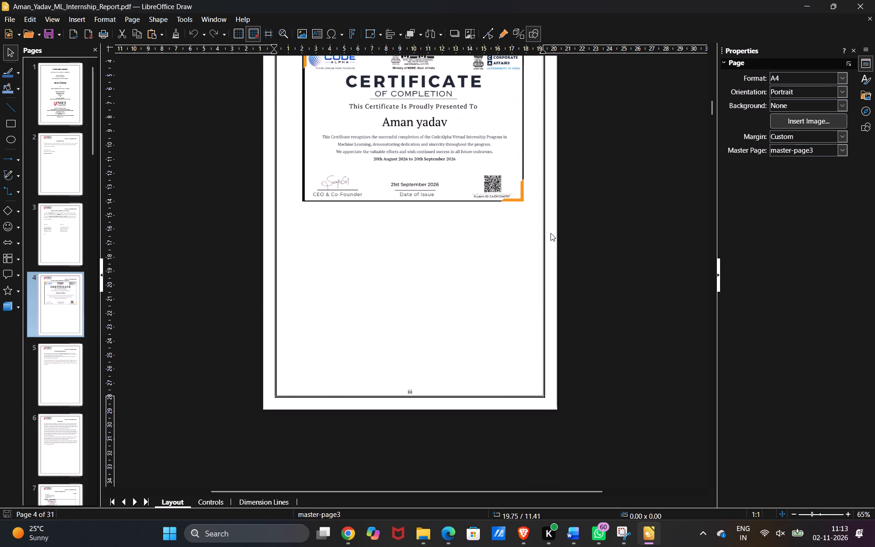
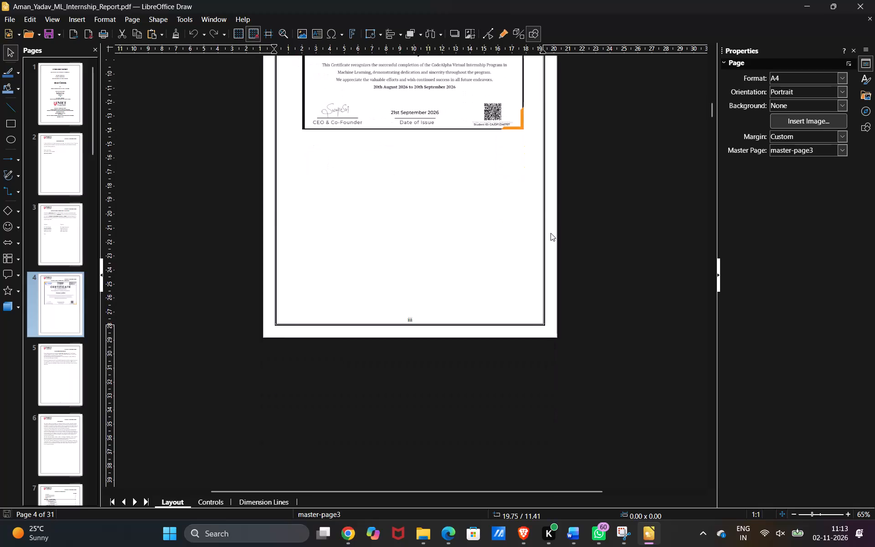
Review the edited report's acknowledgement, abstract and table of contents pages.
scroll(551, 233, down, 1)
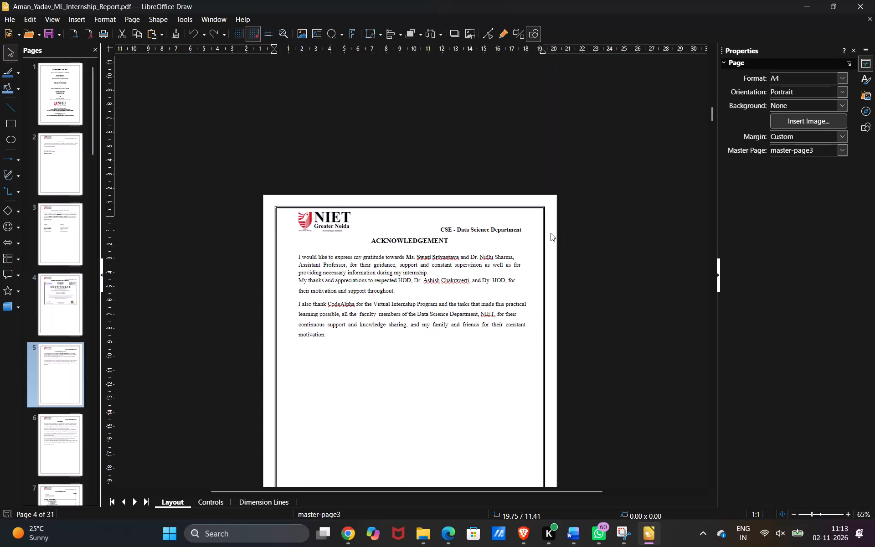
scroll(551, 233, down, 2)
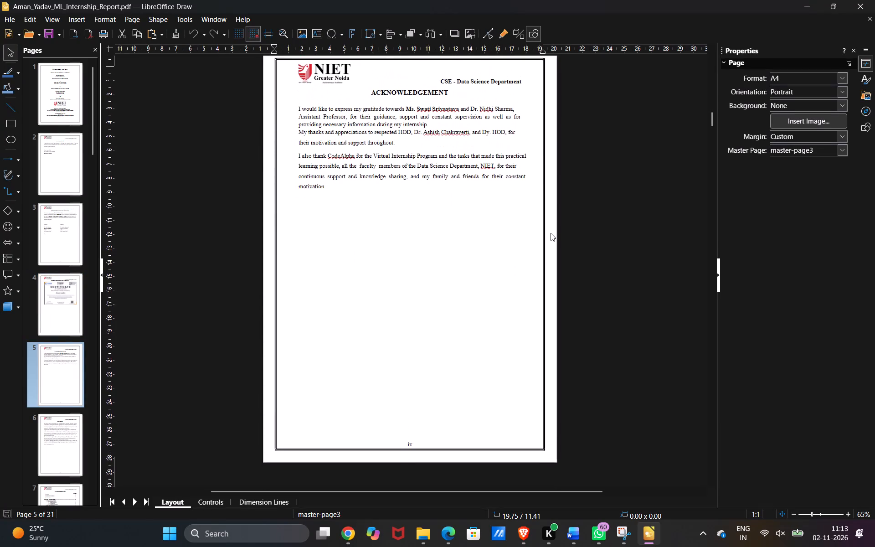
scroll(551, 233, down, 5)
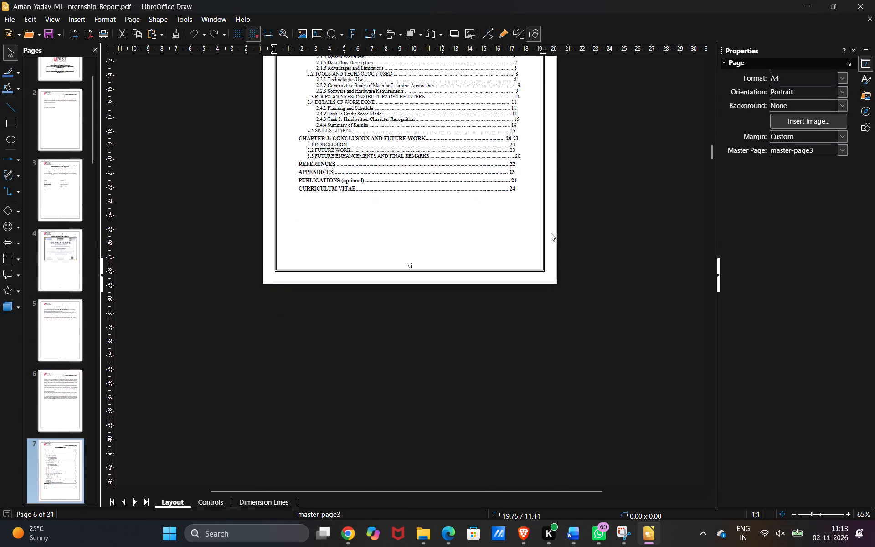
scroll(551, 233, down, 3)
scroll(551, 233, up, 2)
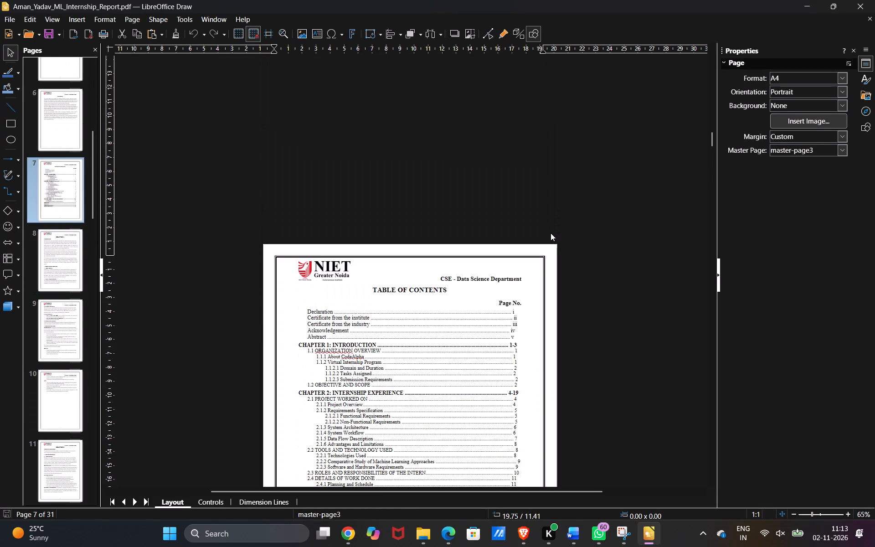
scroll(551, 233, down, 4)
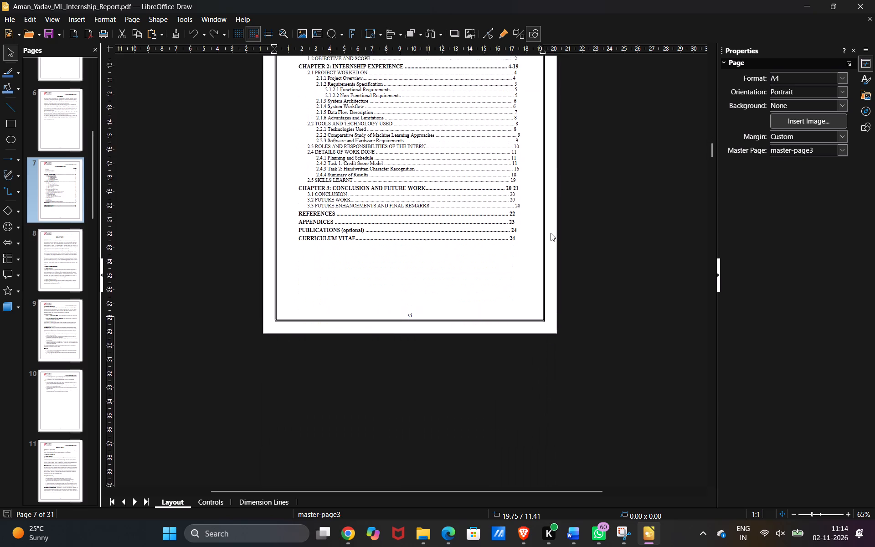
Review the report's body pages from Chapter 1 through section 2.1.4 System Workflow in Chapter 2.
scroll(551, 233, down, 4)
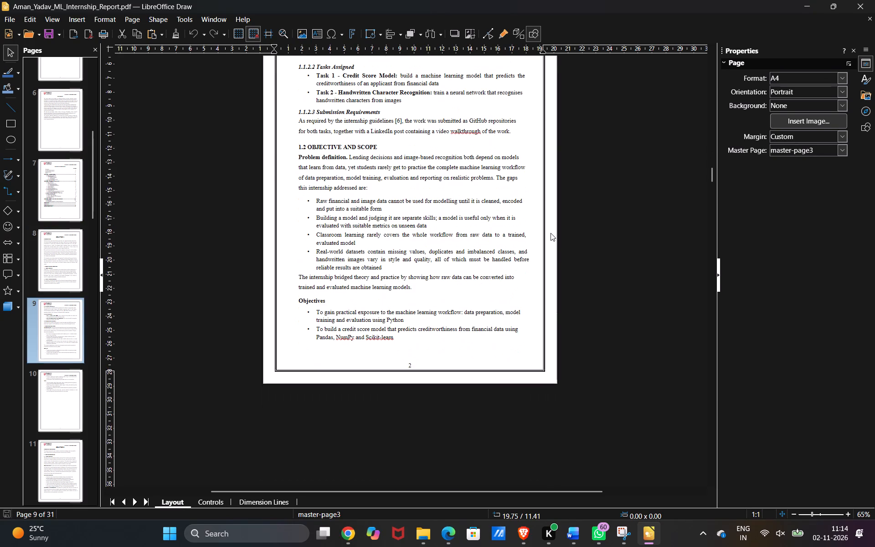
scroll(551, 233, down, 4)
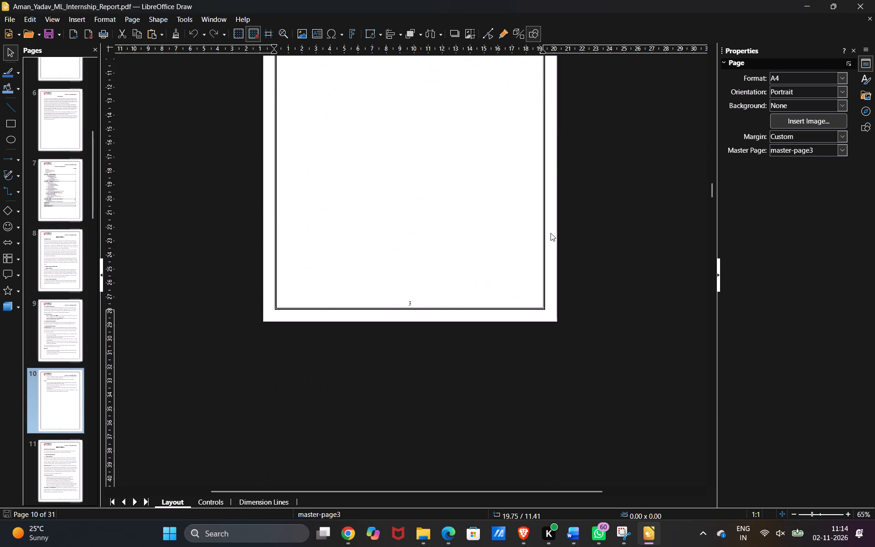
scroll(551, 233, down, 2)
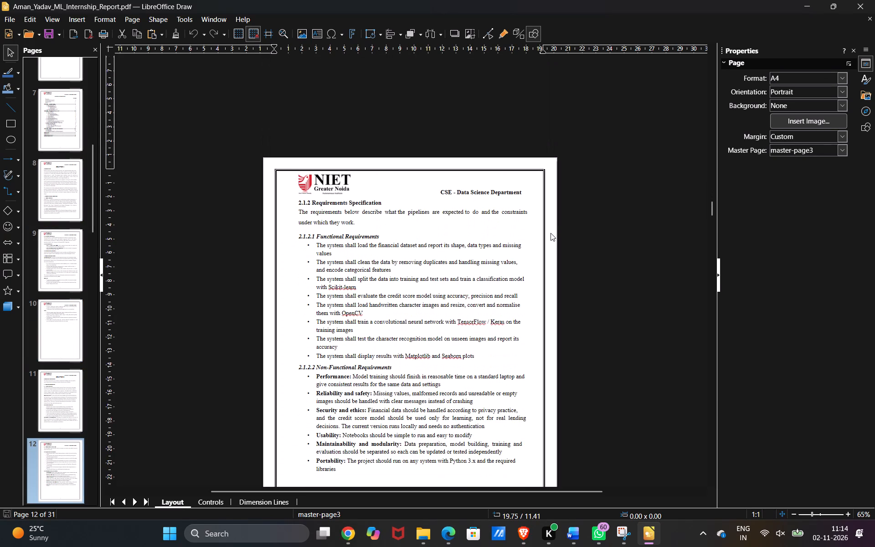
scroll(551, 233, down, 4)
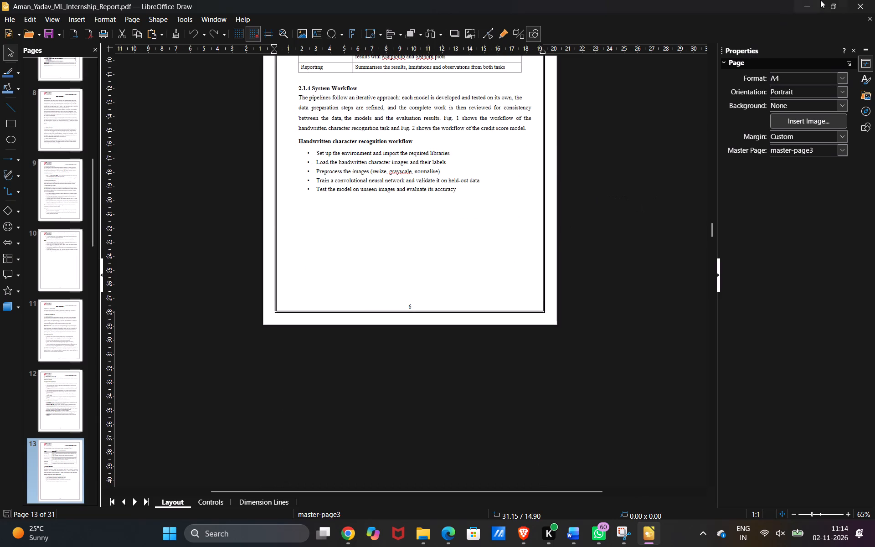
Minimize the open windows to reach the Downloads folder, reopen the ML internship report PDF, and look back through it to the institute certificate page.
click(808, 10)
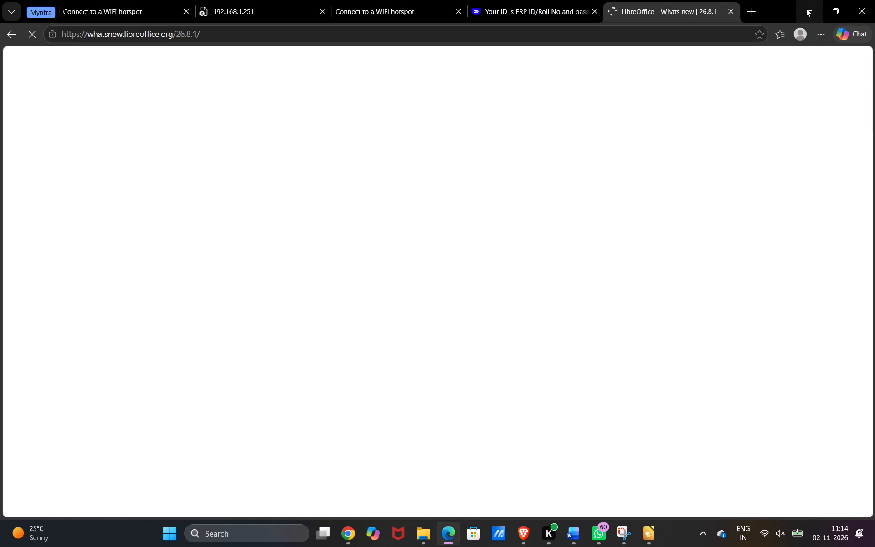
click(808, 7)
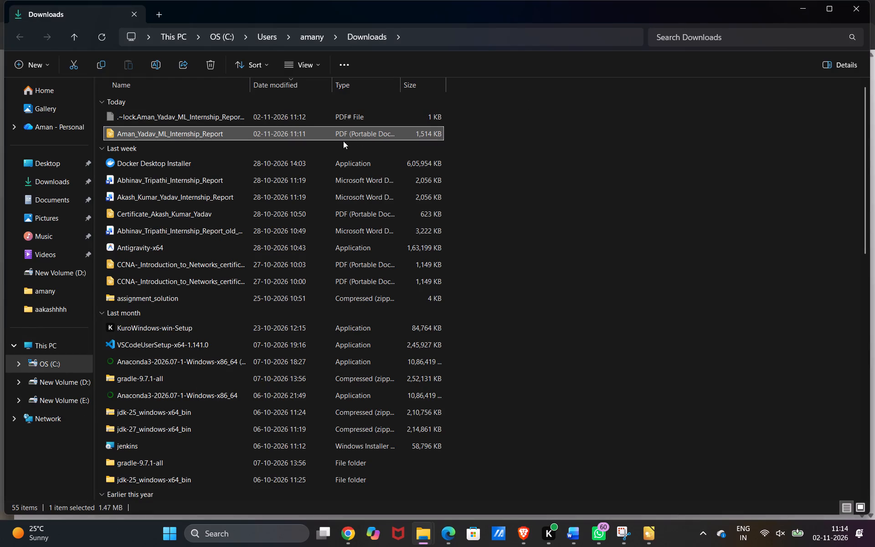
click(415, 132)
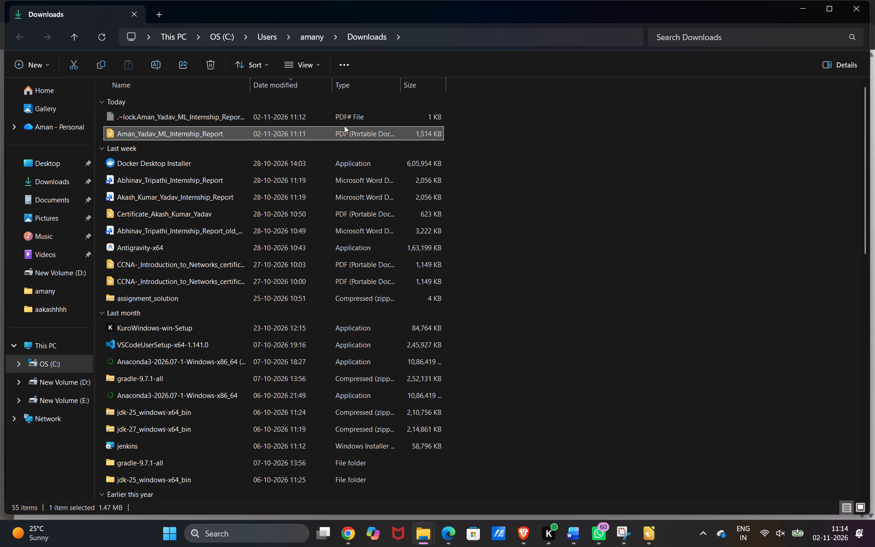
double_click(315, 130)
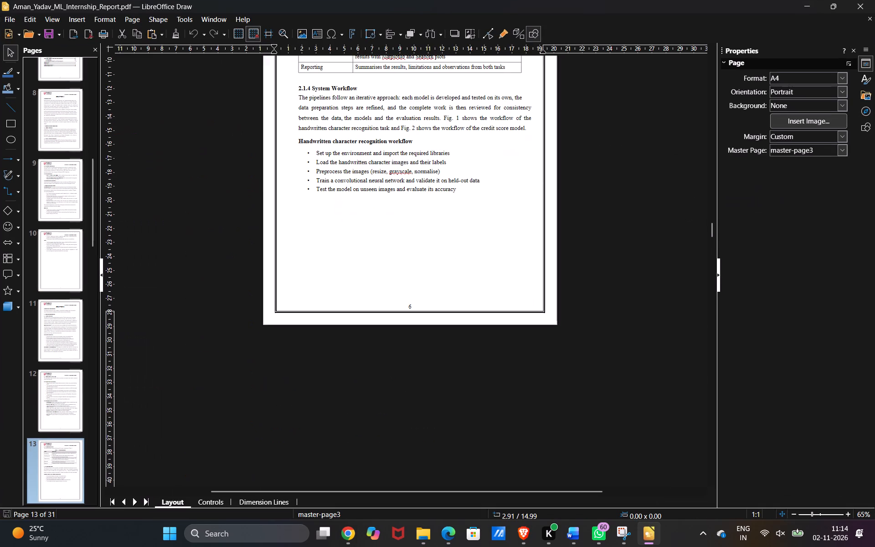
scroll(334, 201, up, 7)
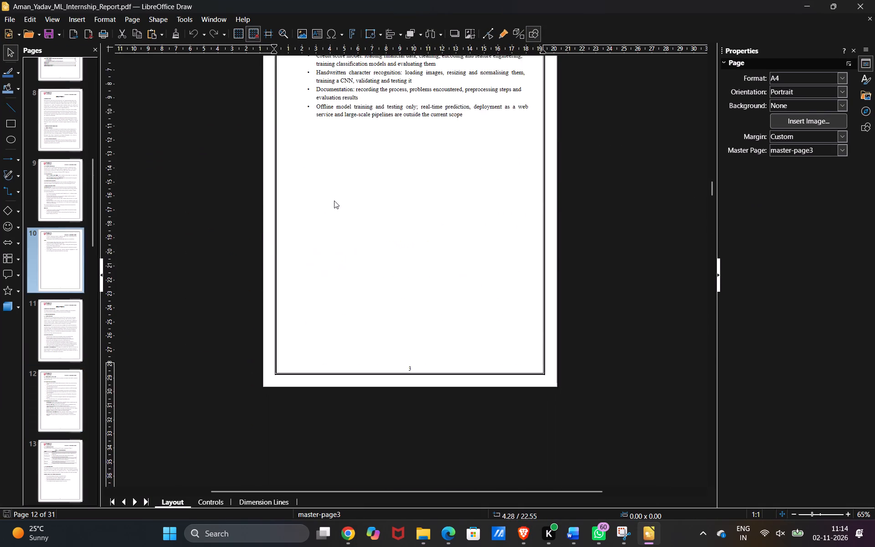
scroll(334, 201, up, 5)
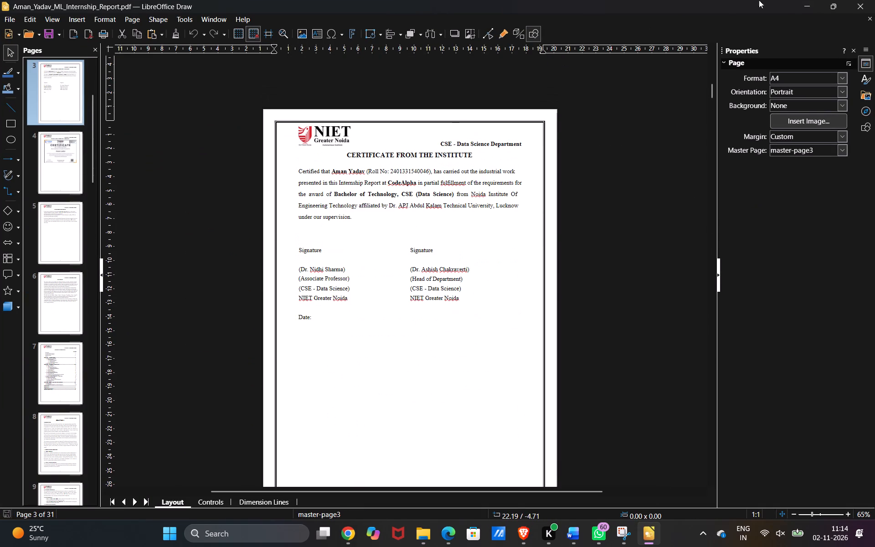
Return to the Downloads folder and copy the ML internship report PDF file.
click(810, 6)
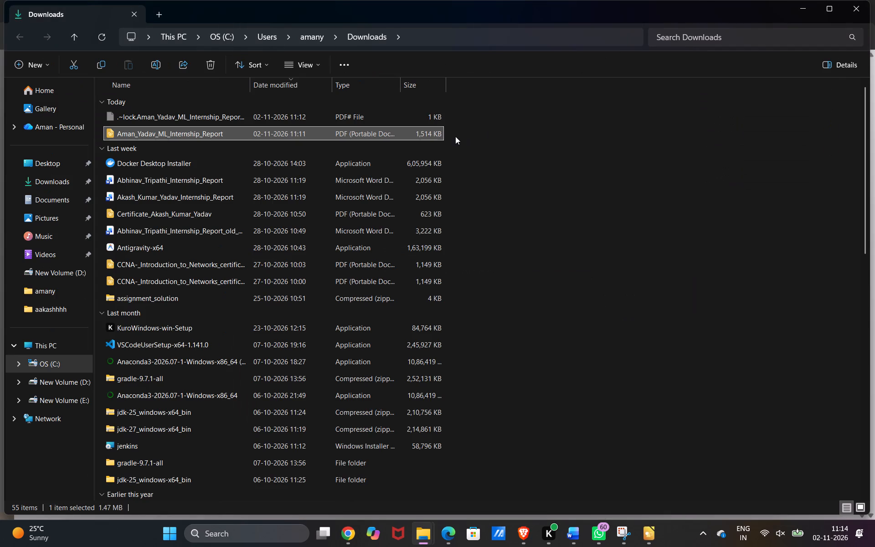
right_click(420, 132)
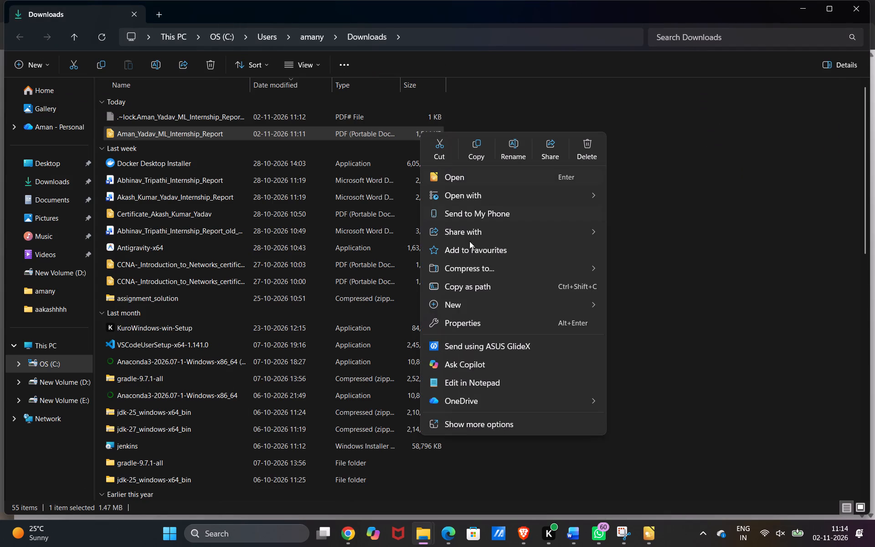
click(485, 151)
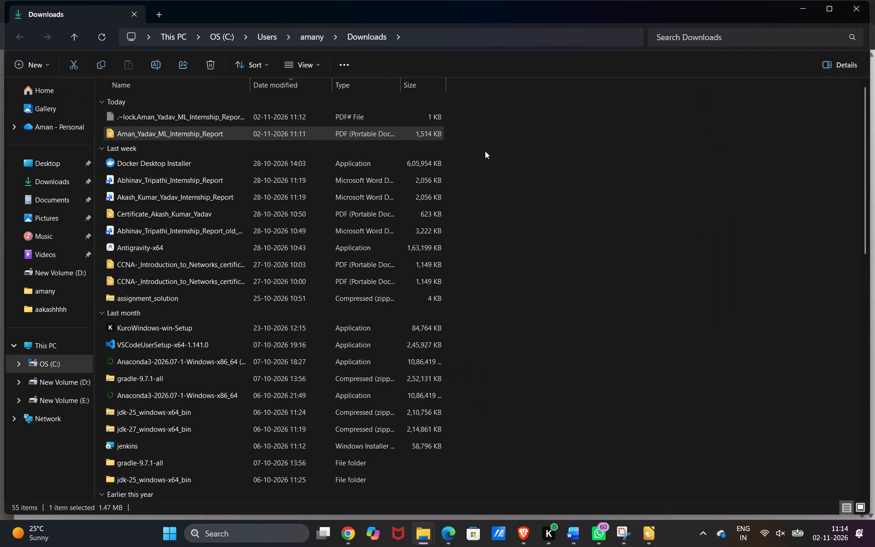